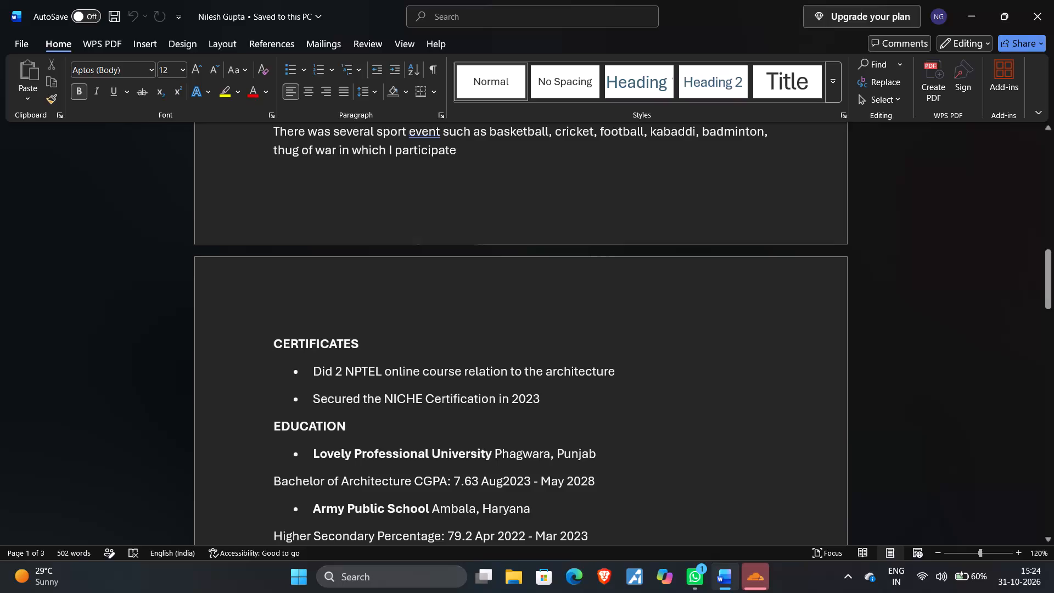
Open the recent document Resume - Arch from the sem 7 folder and look over its first page.
left_click(23, 41)
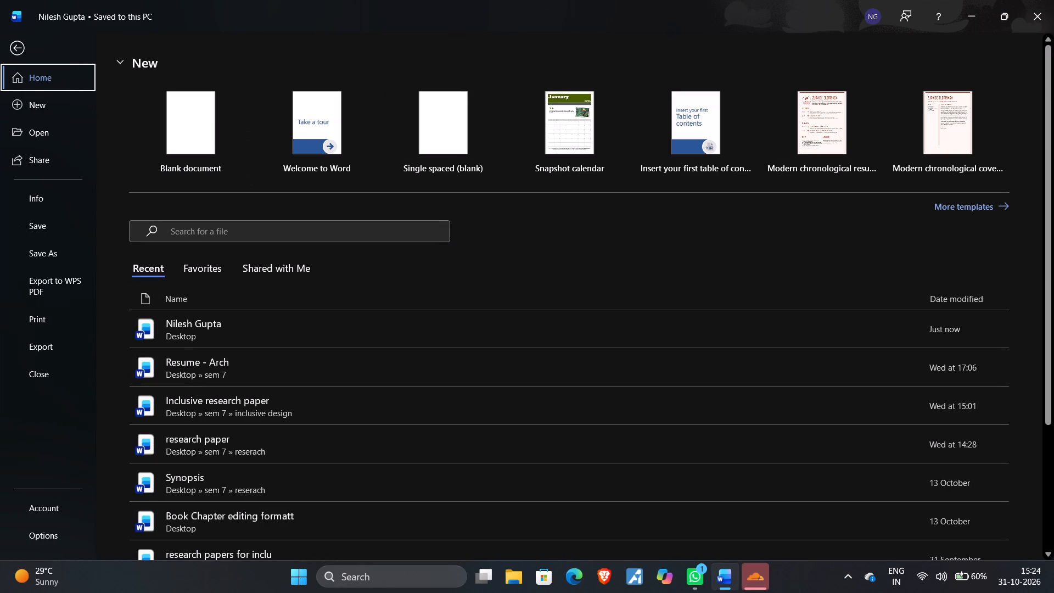
left_click(223, 374)
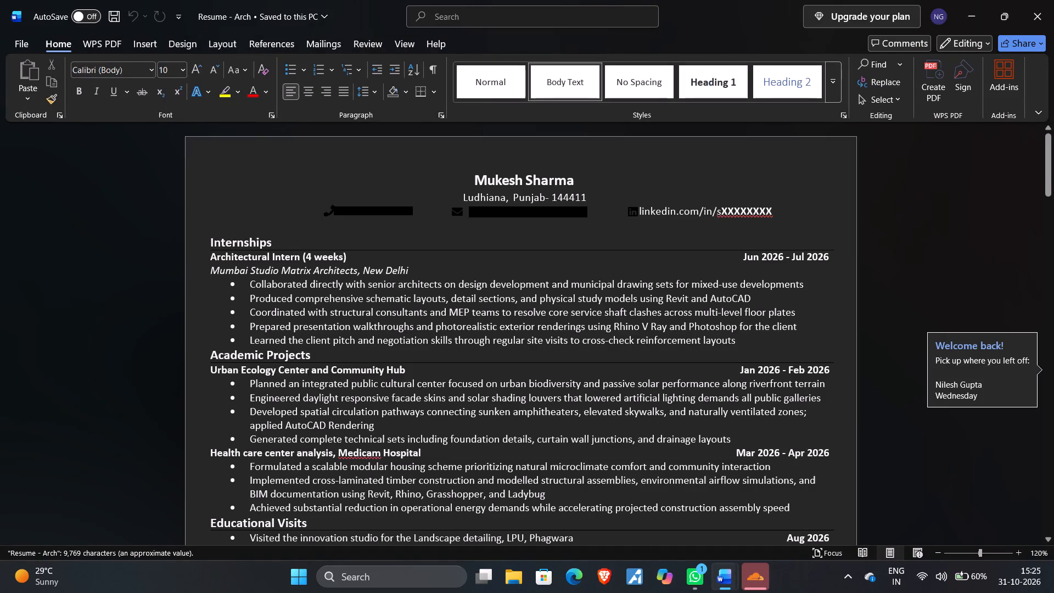
scroll(591, 281, "down", 1)
scroll(591, 281, "down", 1, "ctrl")
scroll(708, 264, "up", 4)
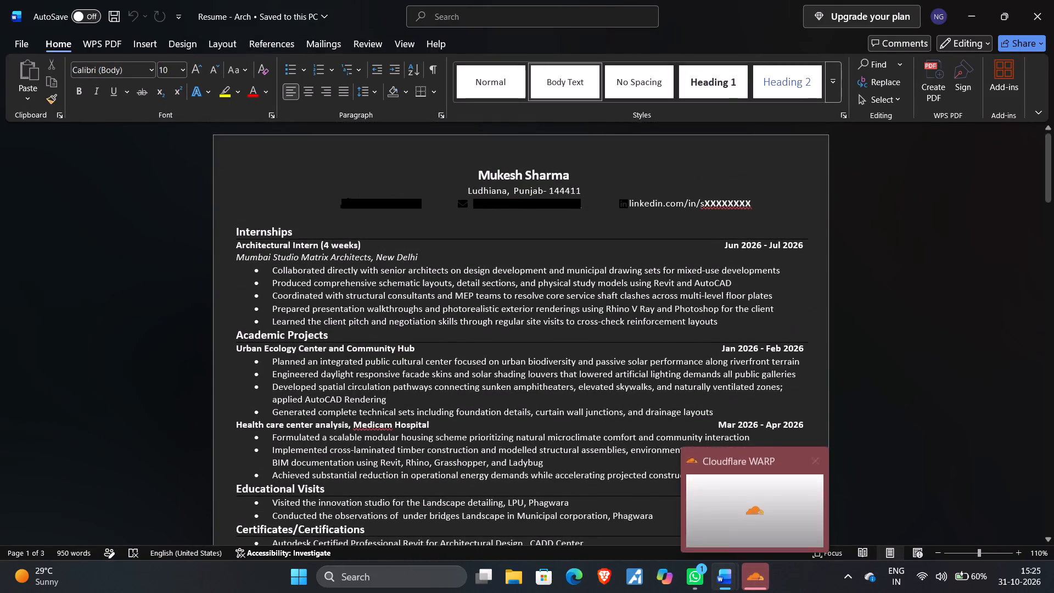
Minimize both open resume documents to reach the desktop.
left_click(976, 0)
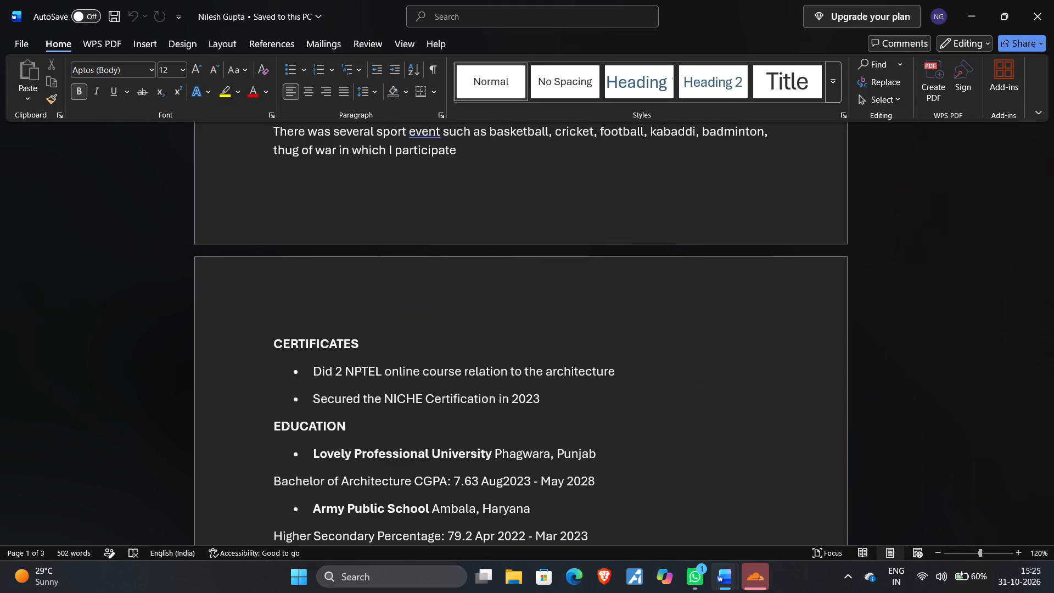
left_click(969, 0)
Launch Google Chrome, maximize its profile chooser window and minimize it without choosing a profile.
double_click(1000, 367)
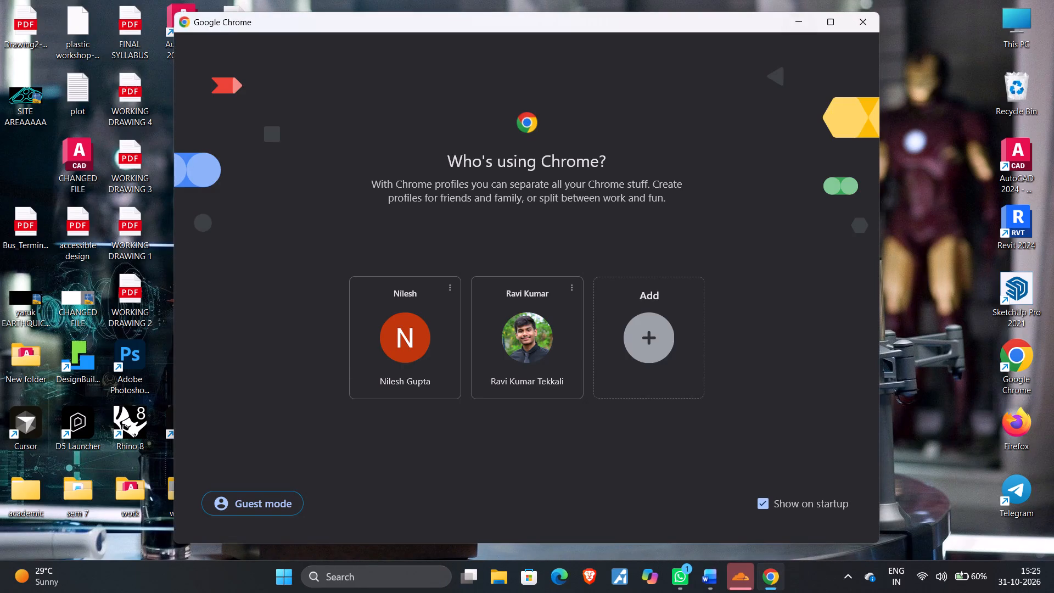
left_click(831, 20)
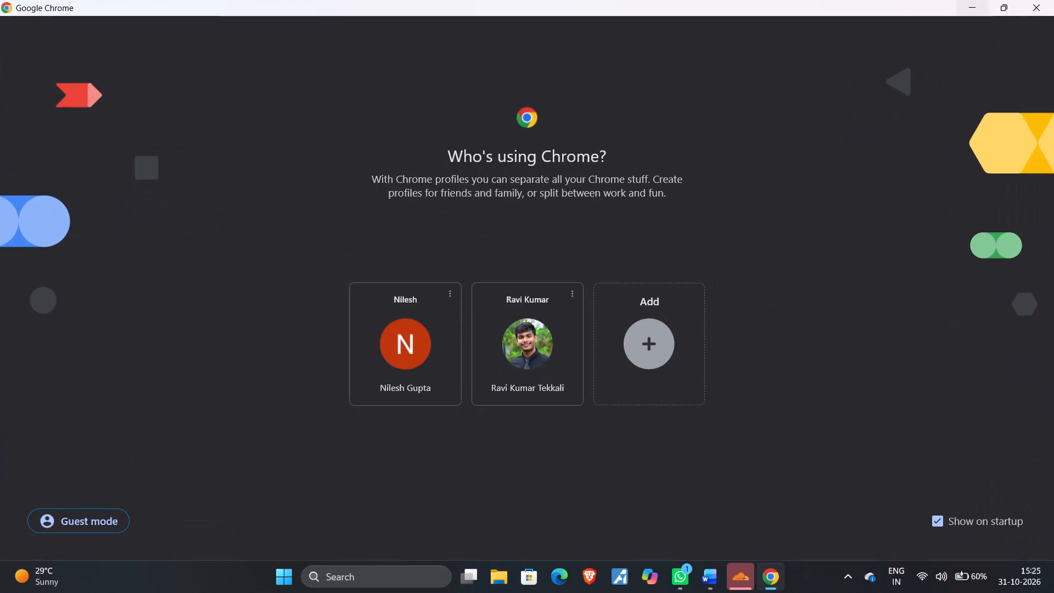
left_click(972, 0)
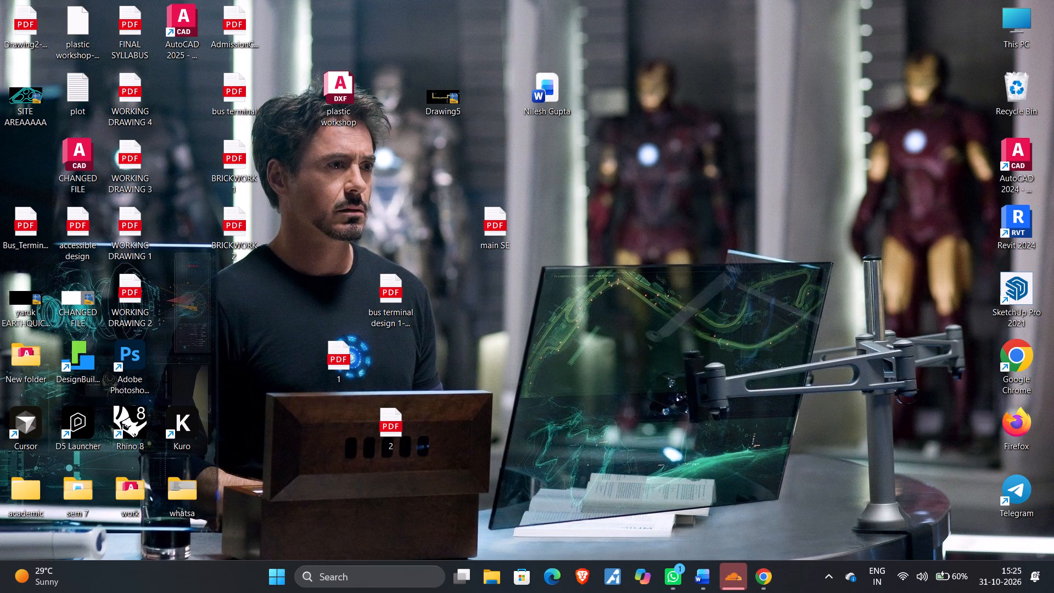
Launch Kuro from its desktop shortcut.
double_click(192, 423)
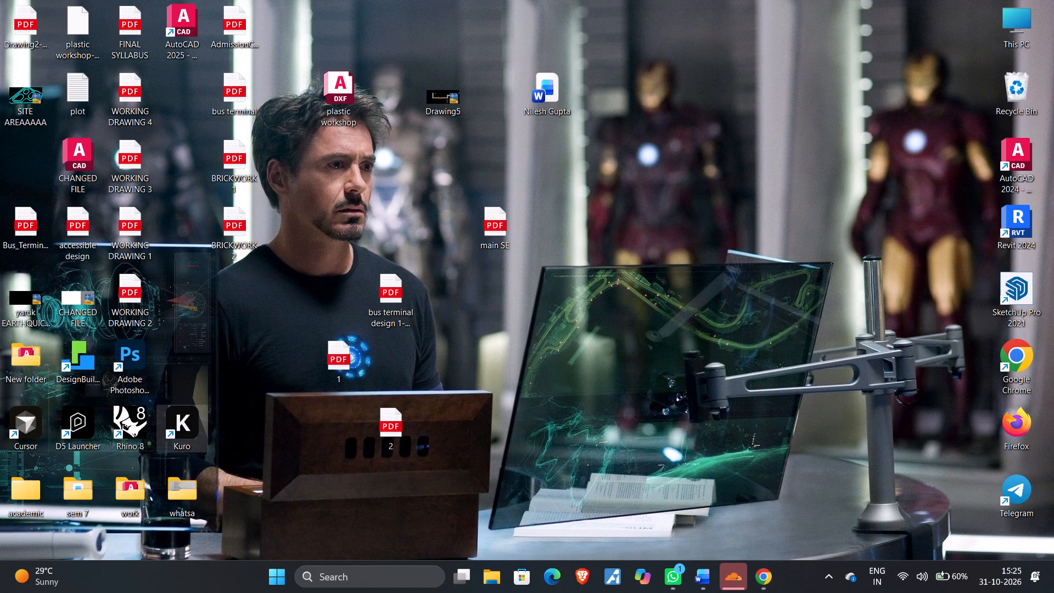
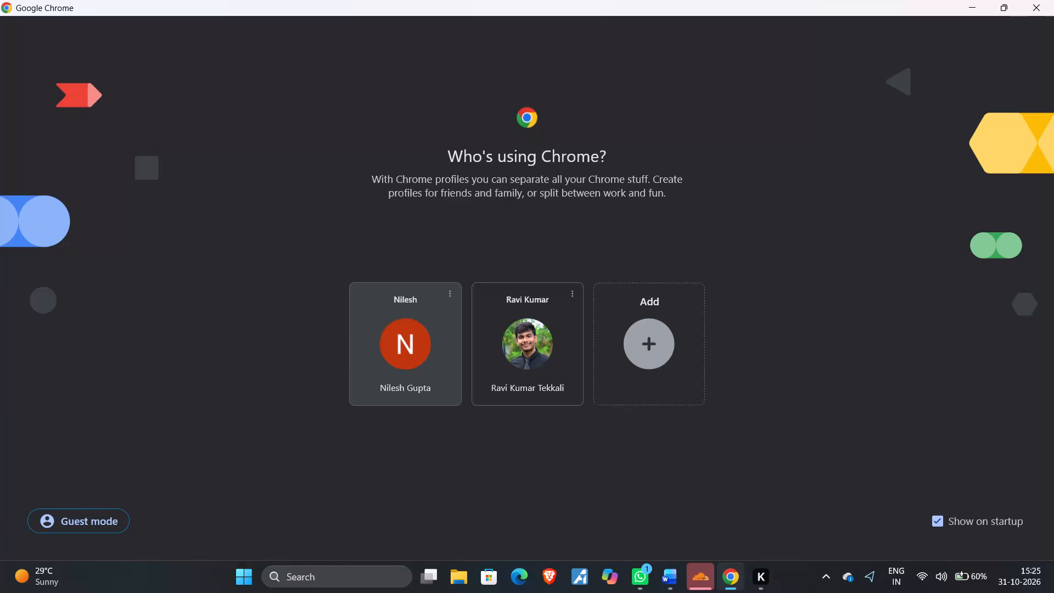
Open the browser with the first listed Chrome profile and maximize its new window.
left_click(410, 352)
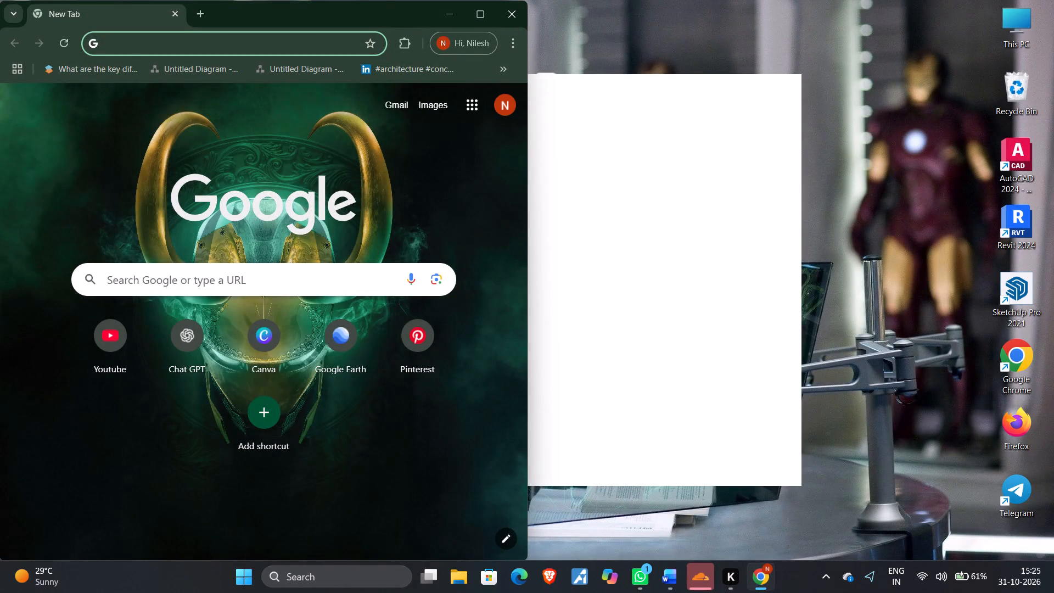
left_click(469, 20)
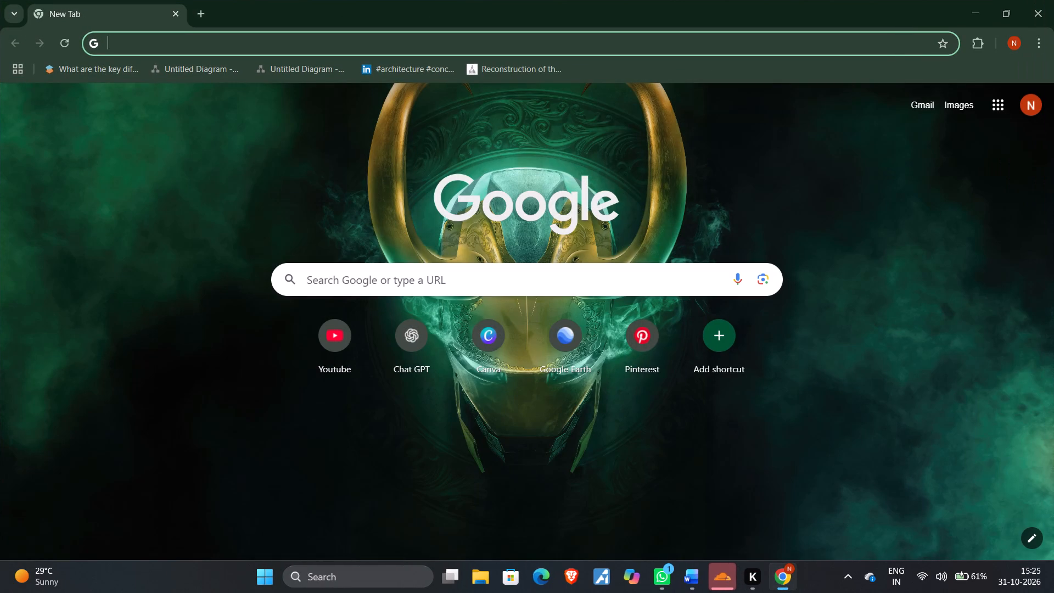
Start a Google search from the new tab page with the letters "ca".
left_click(463, 272)
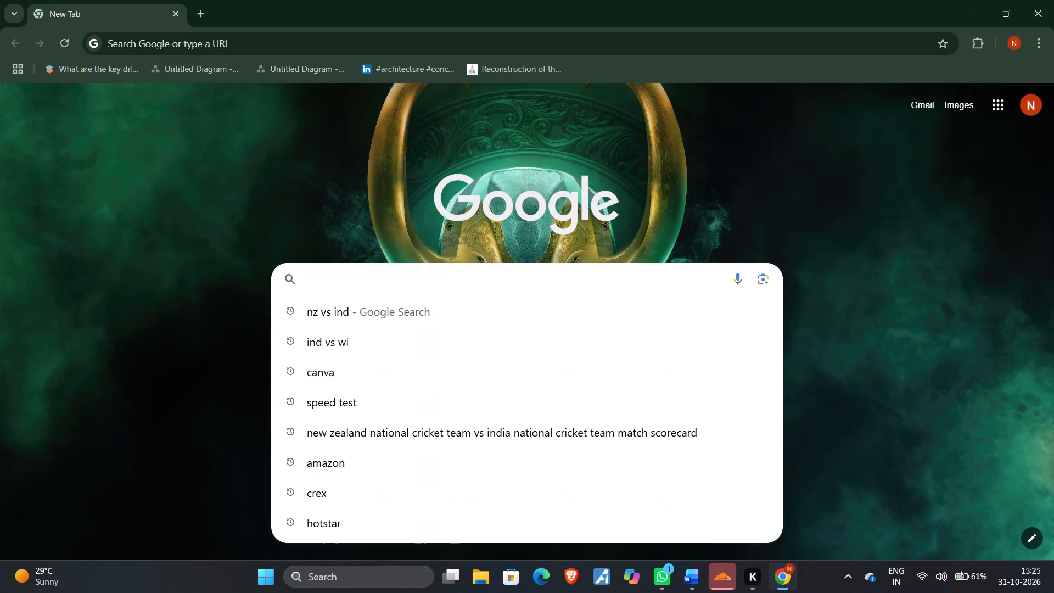
type("ca")
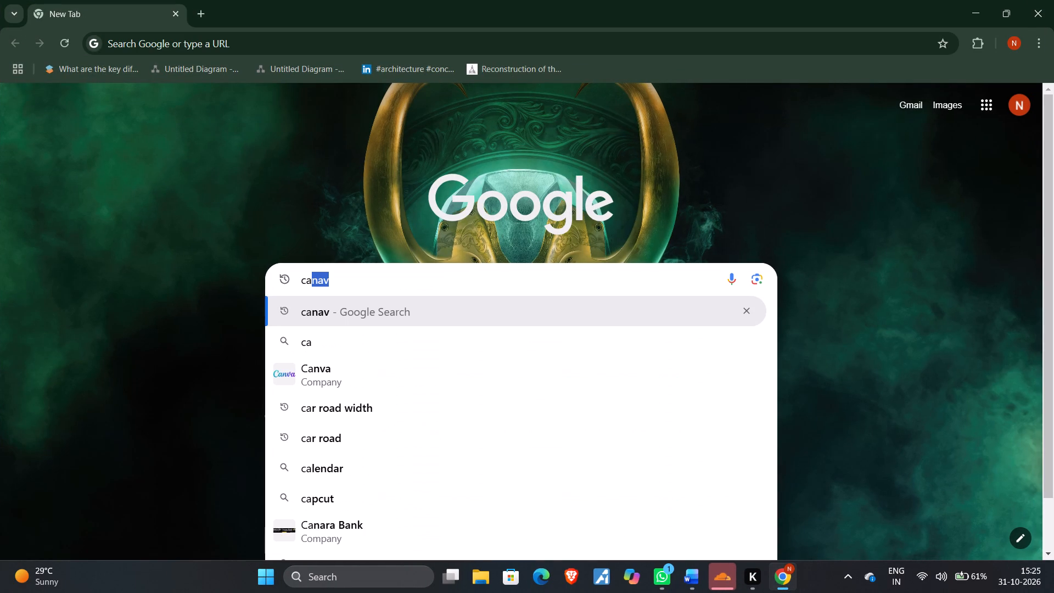
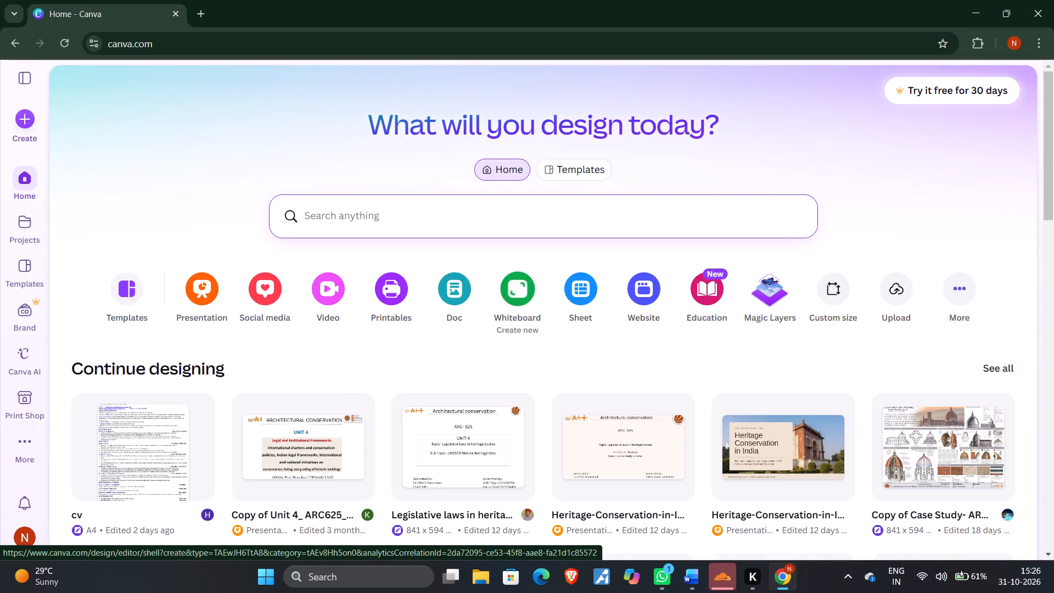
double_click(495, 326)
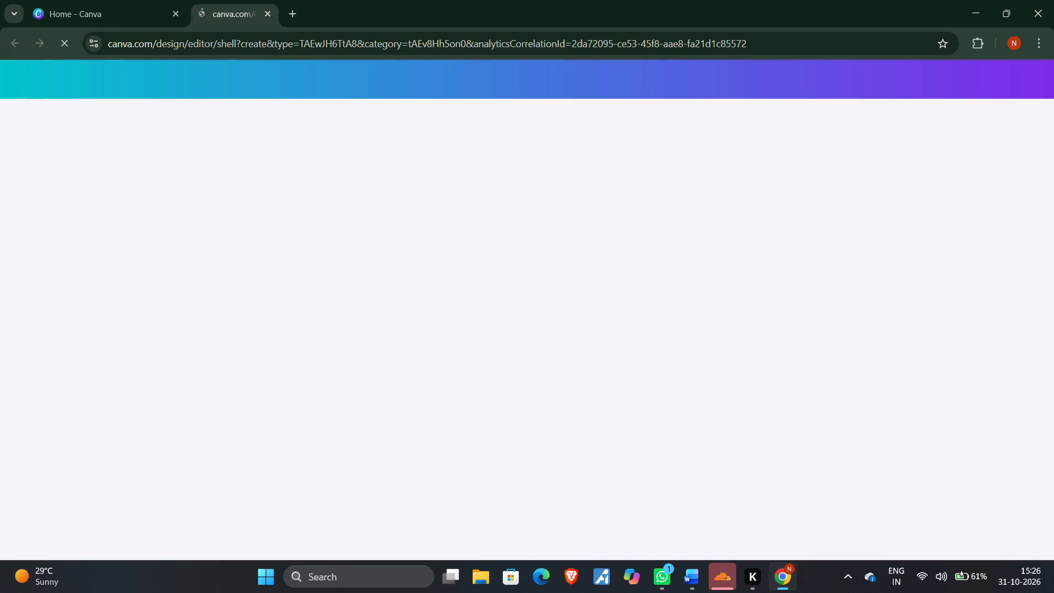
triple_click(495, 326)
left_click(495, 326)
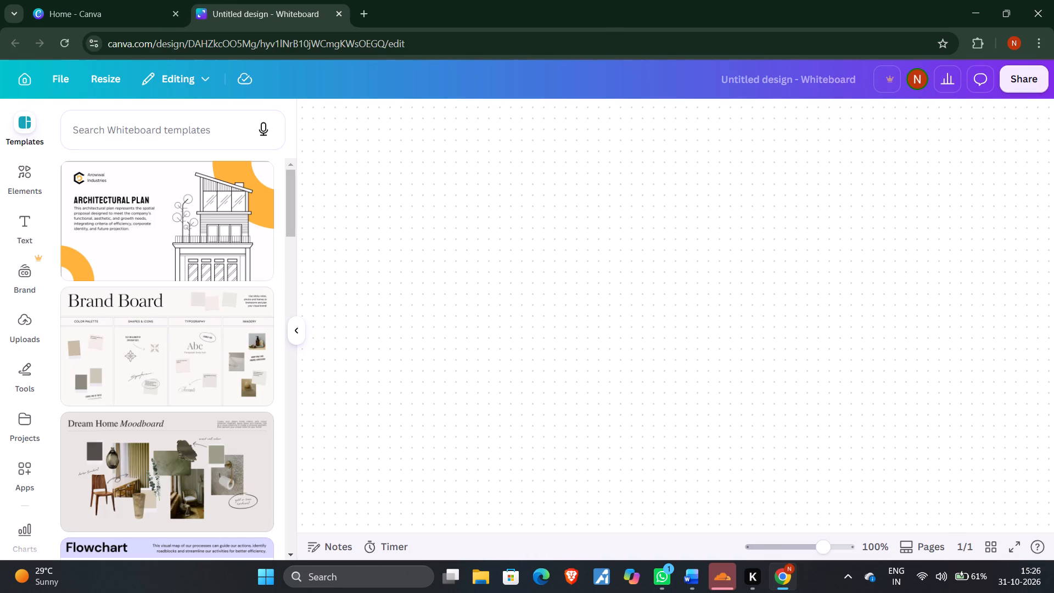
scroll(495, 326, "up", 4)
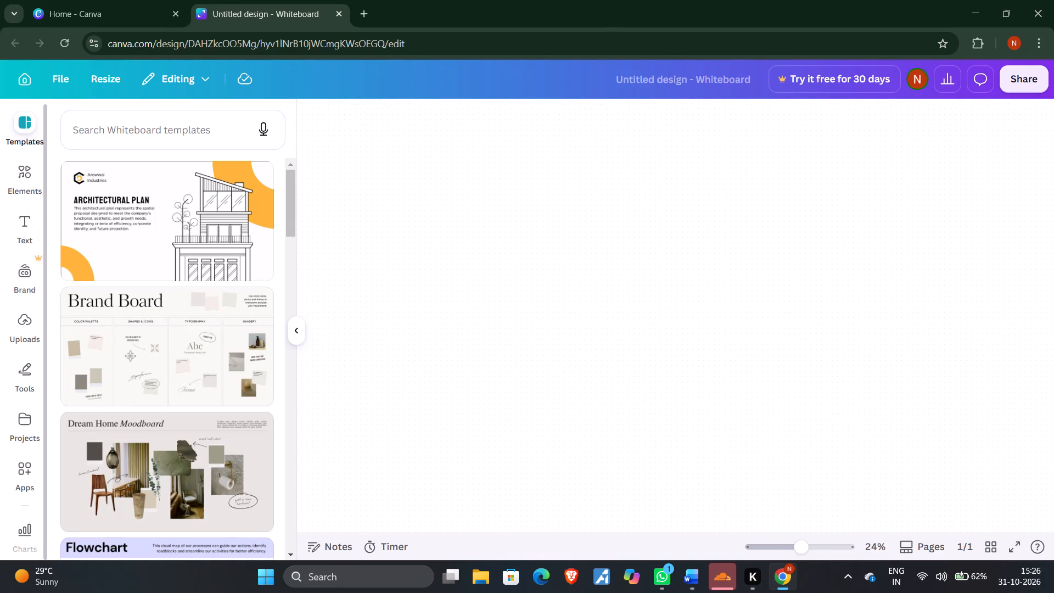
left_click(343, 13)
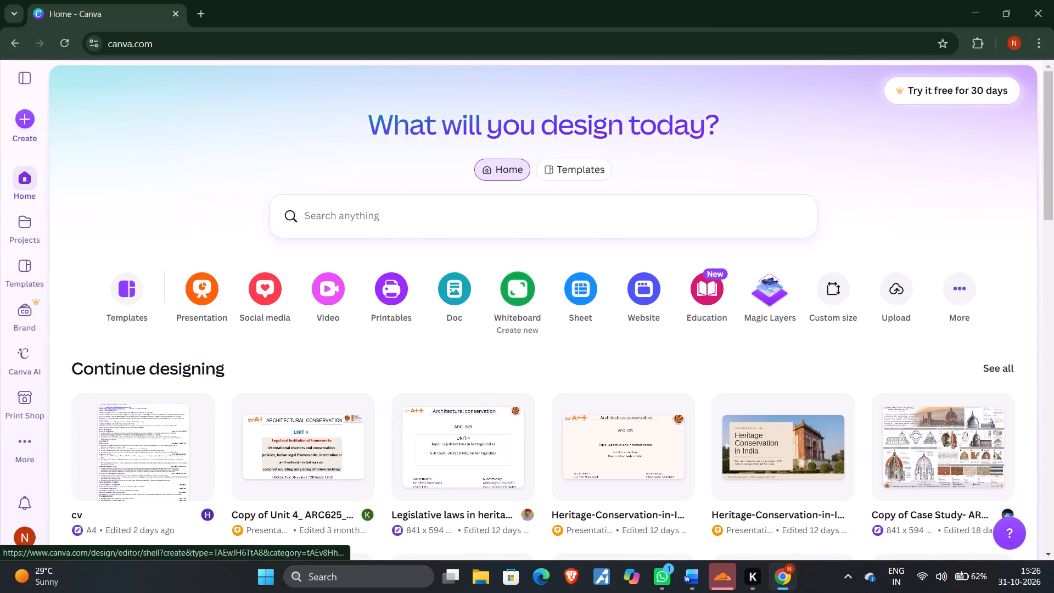
Open the cv design from the recent designs on the Canva home page.
scroll(515, 416, "down", 1)
left_click(141, 373)
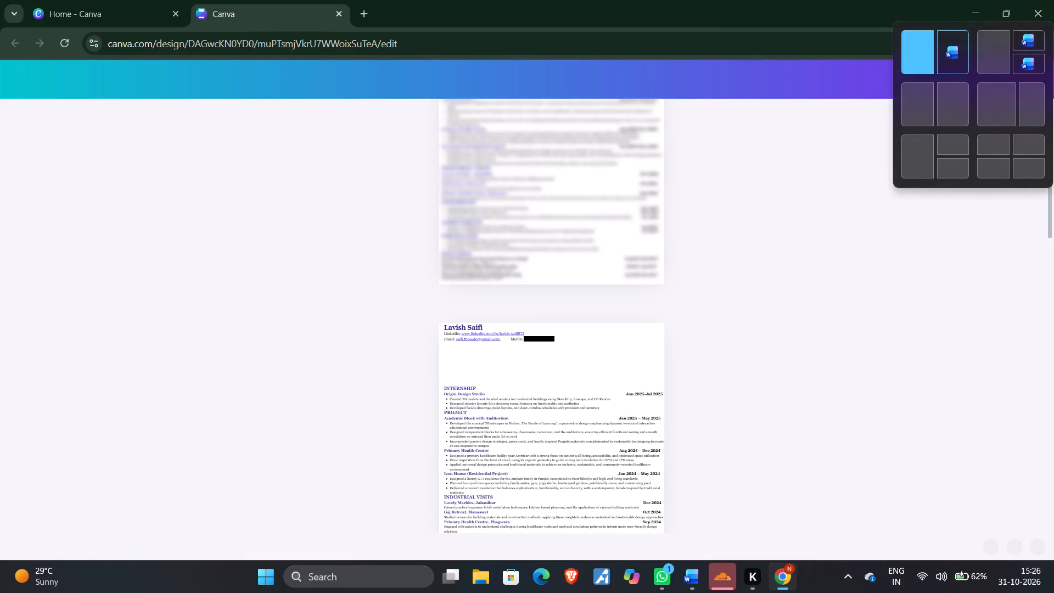
Arrange the windows side by side, with the Resume - Arch document on the left half and the cv design on the right half.
left_click(911, 36)
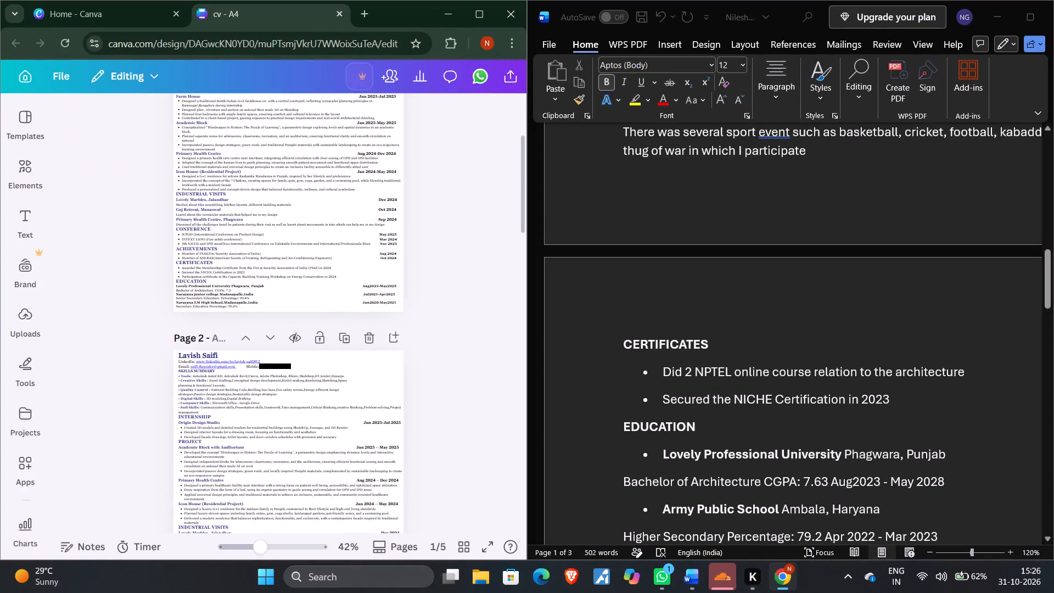
scroll(696, 422, "left", 1)
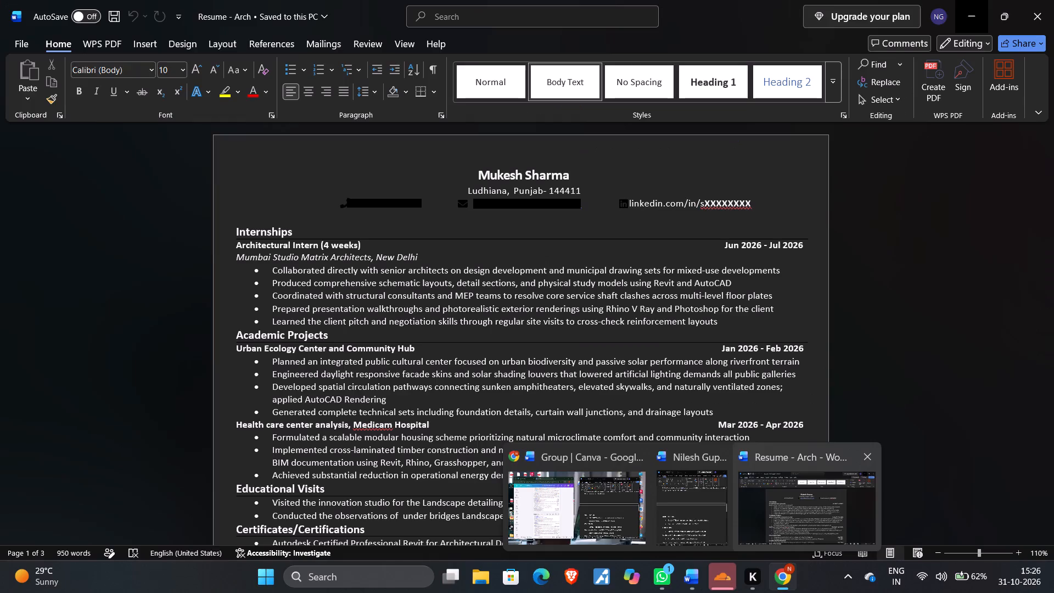
left_click(793, 499)
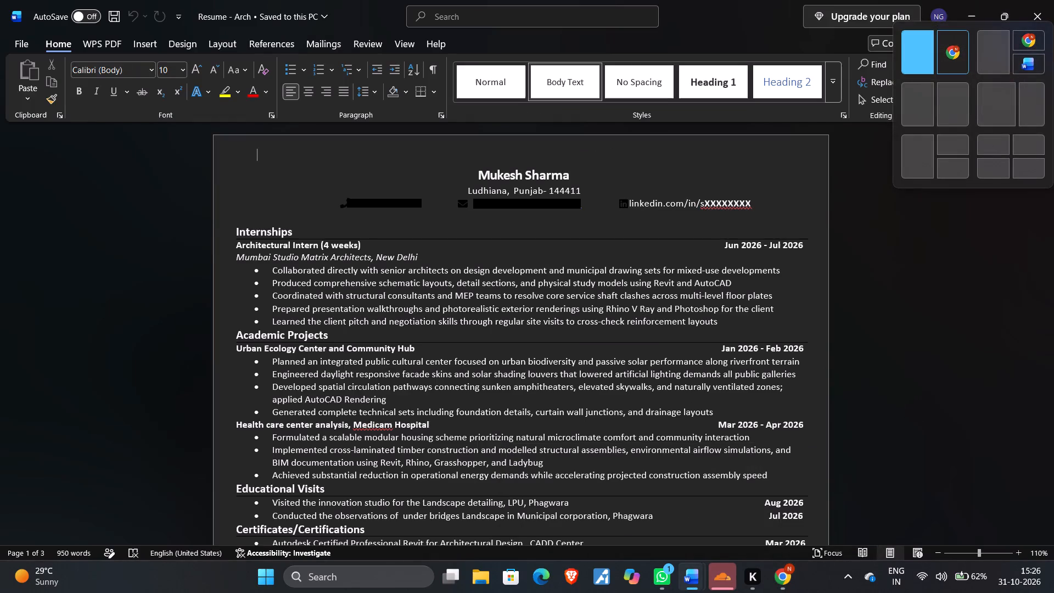
left_click(906, 49)
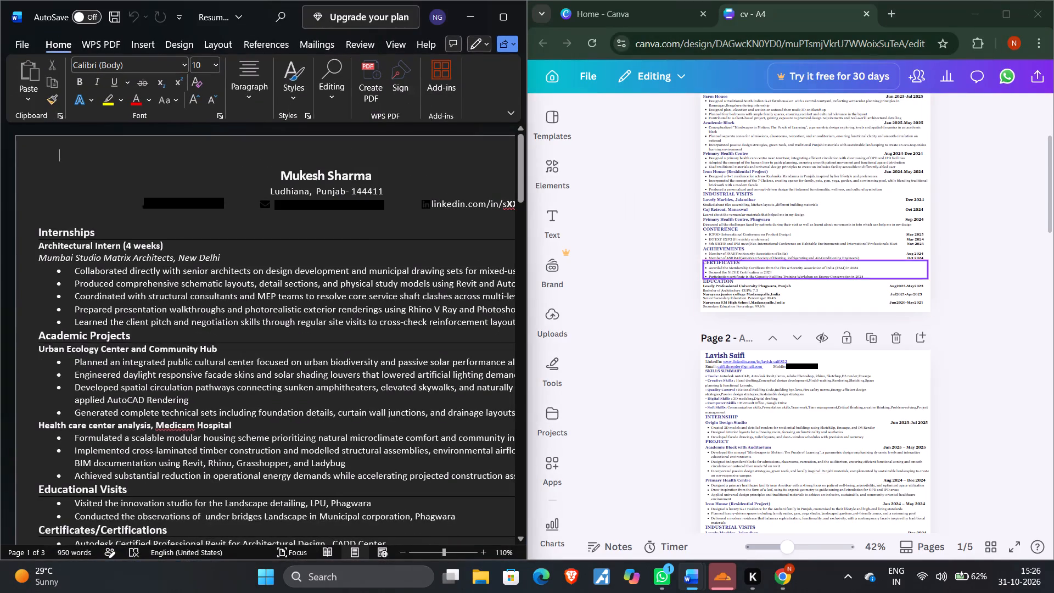
Enlarge the cv design and look through its resume pages for reference, ending at the resume on page 3.
scroll(757, 275, "down", 1)
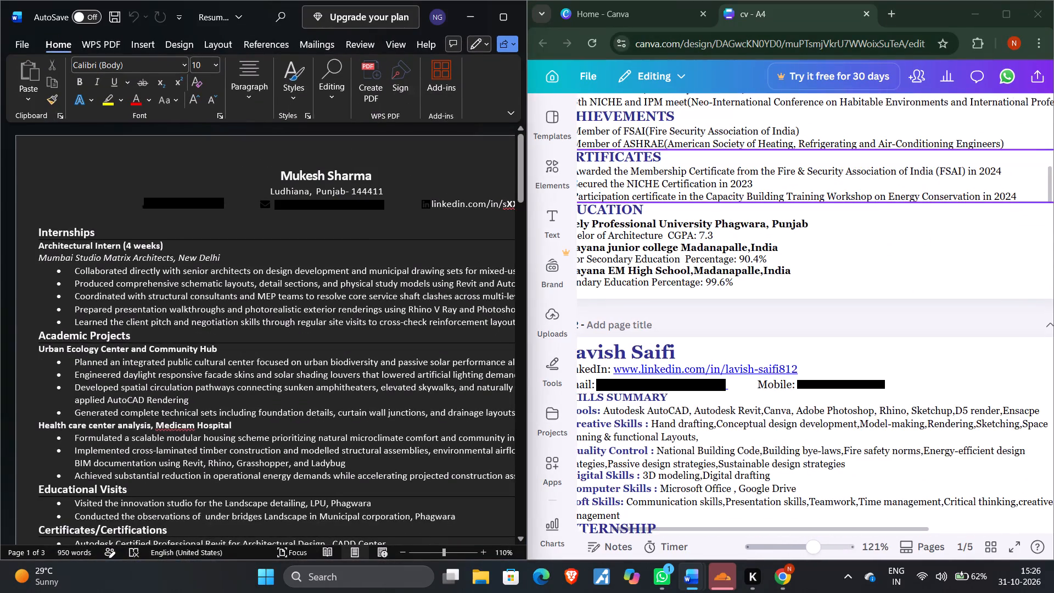
scroll(757, 275, "down", 2)
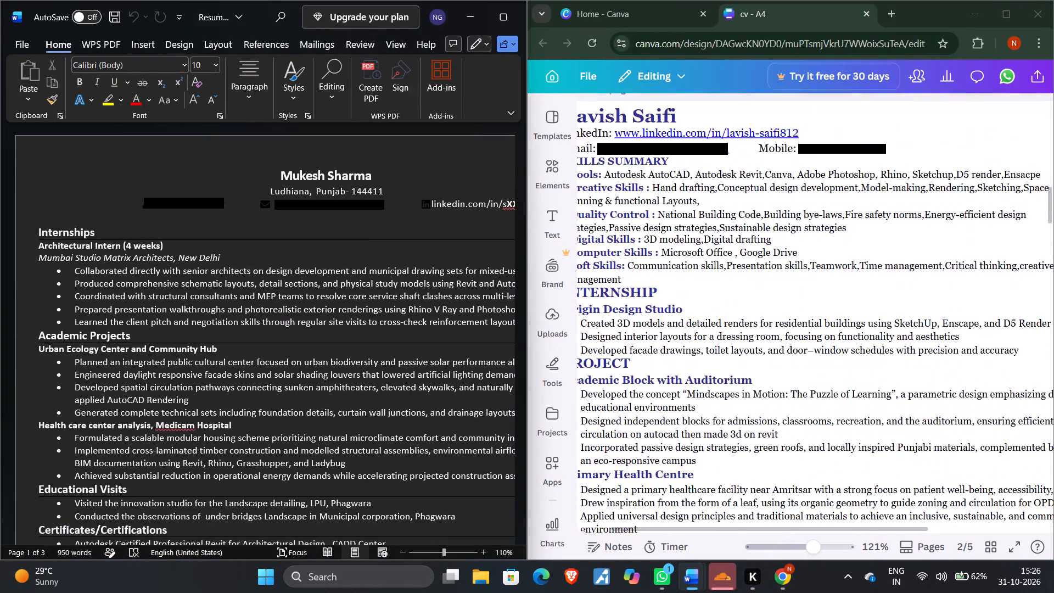
scroll(757, 275, "up", 6)
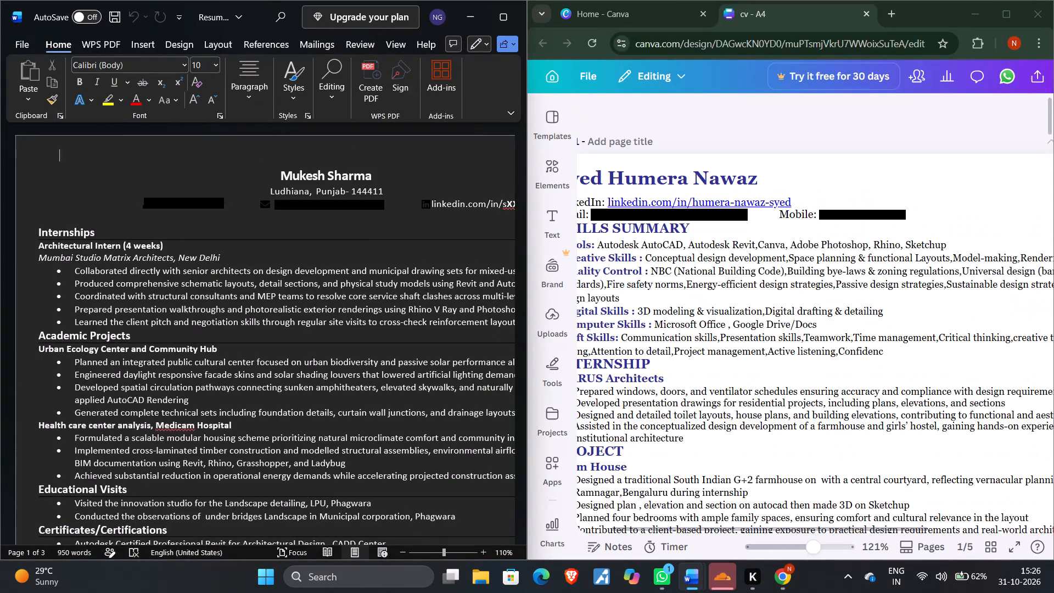
scroll(757, 275, "down", 7)
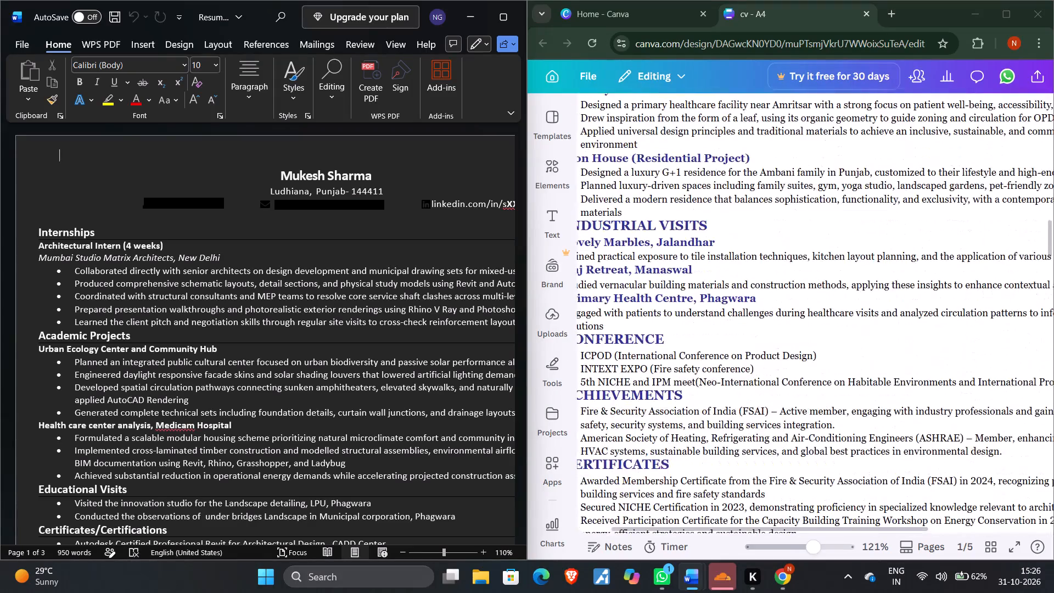
scroll(757, 275, "down", 3)
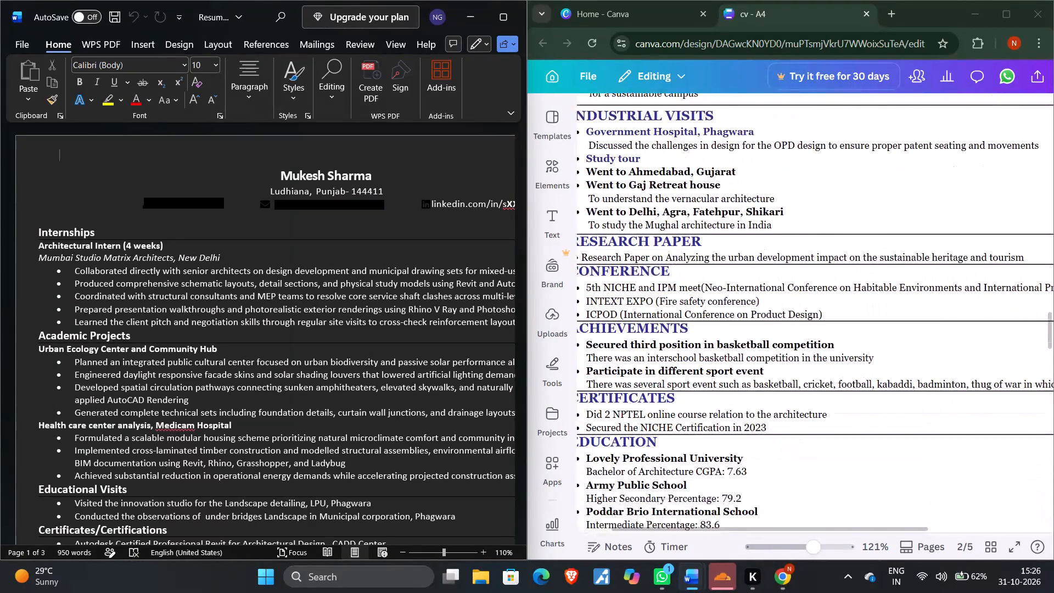
scroll(757, 275, "down", 6)
scroll(757, 275, "right", 1)
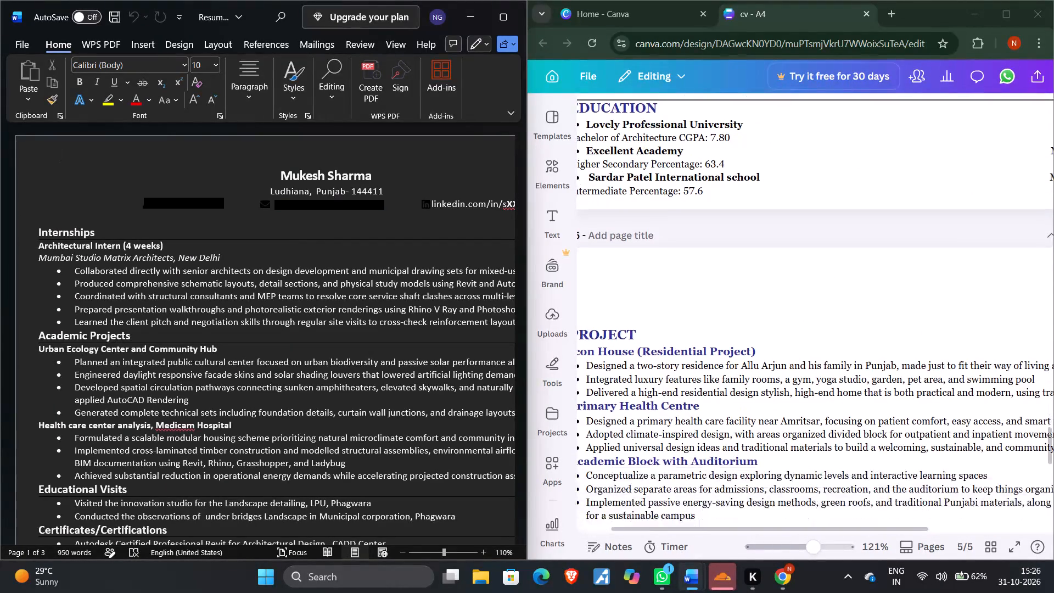
scroll(757, 275, "right", 1)
scroll(757, 275, "up", 3)
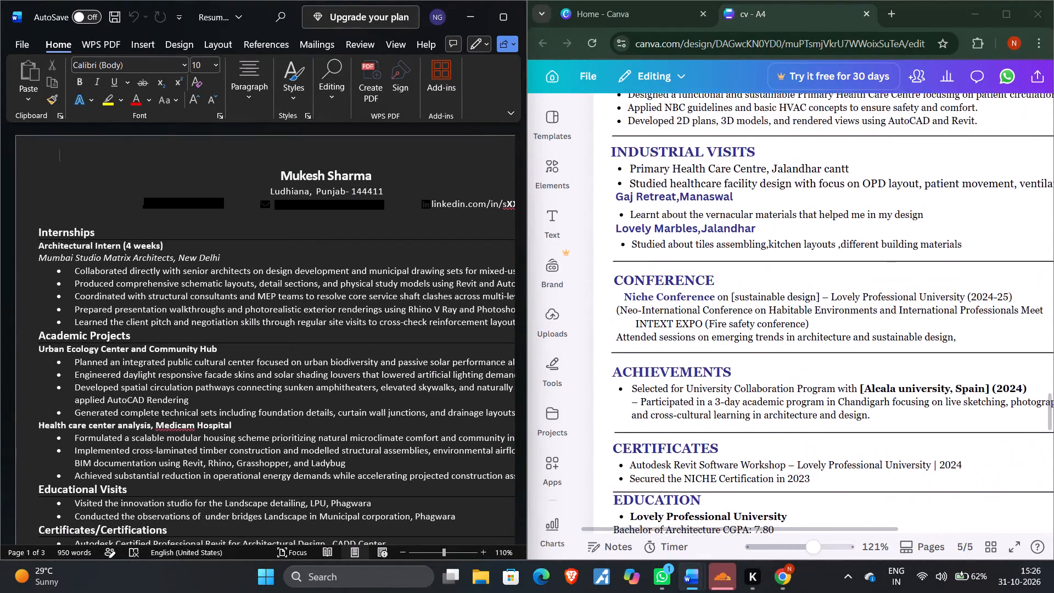
scroll(757, 275, "up", 7)
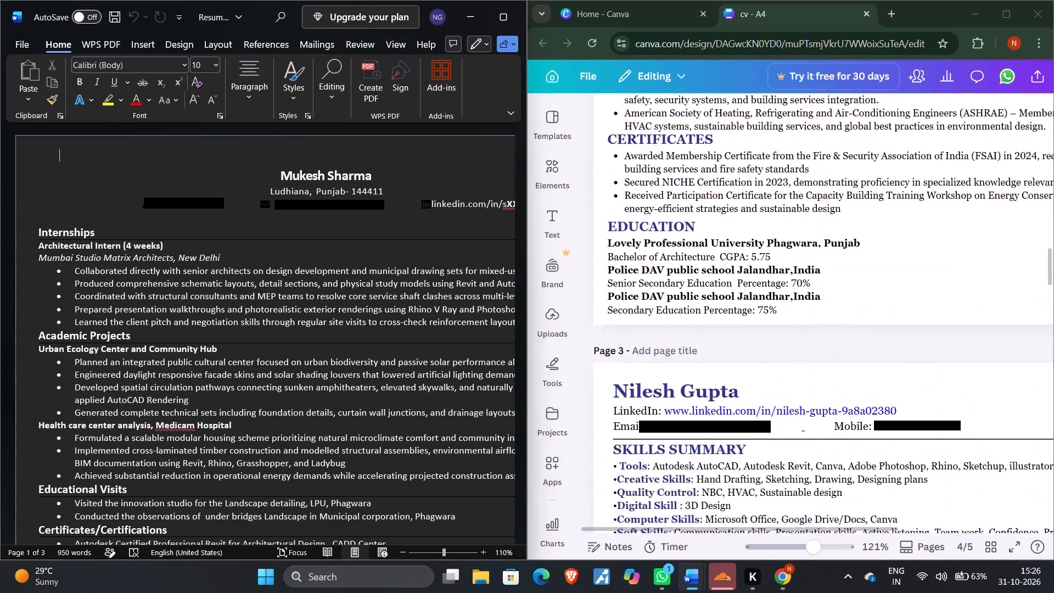
scroll(757, 275, "down", 1)
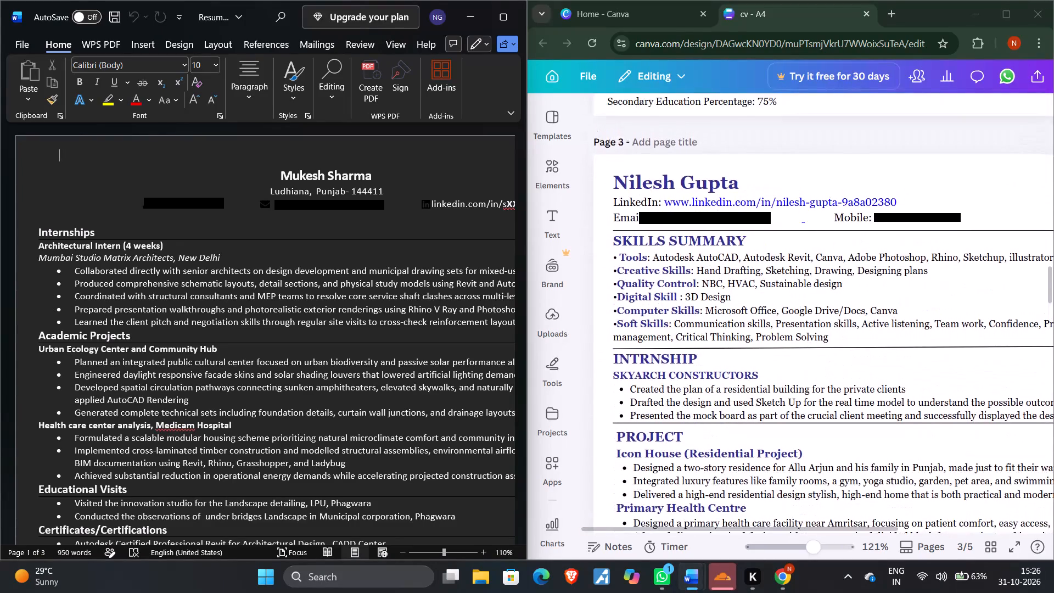
Try to correct the flagged text "weeks" in the Architectural Intern line of the resume on page 2 of Resume - Arch.
scroll(375, 387, "down", 2)
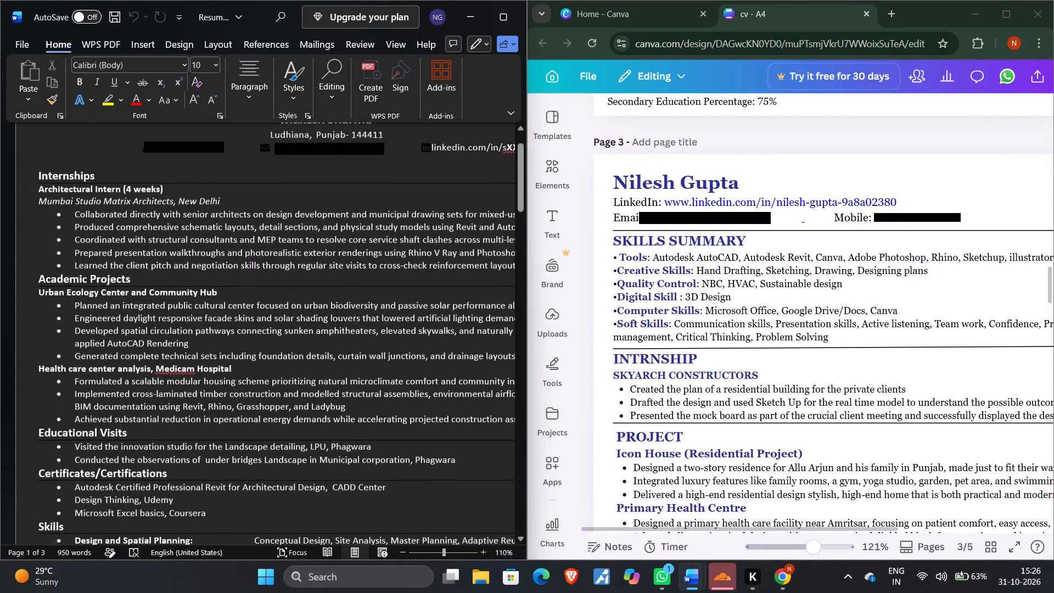
scroll(375, 387, "down", 2)
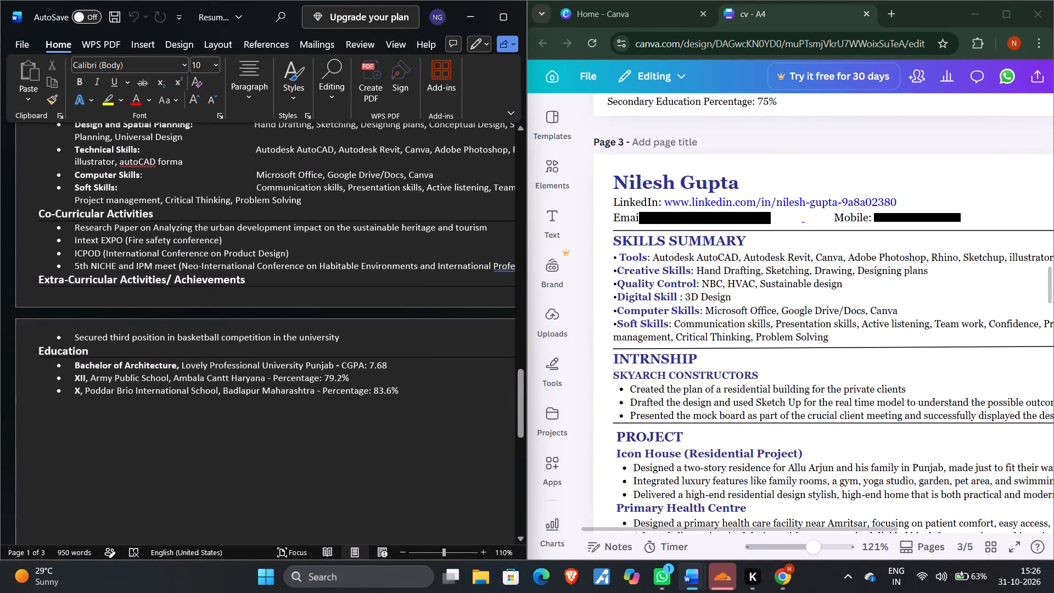
scroll(297, 388, "up", 4)
left_click(143, 309)
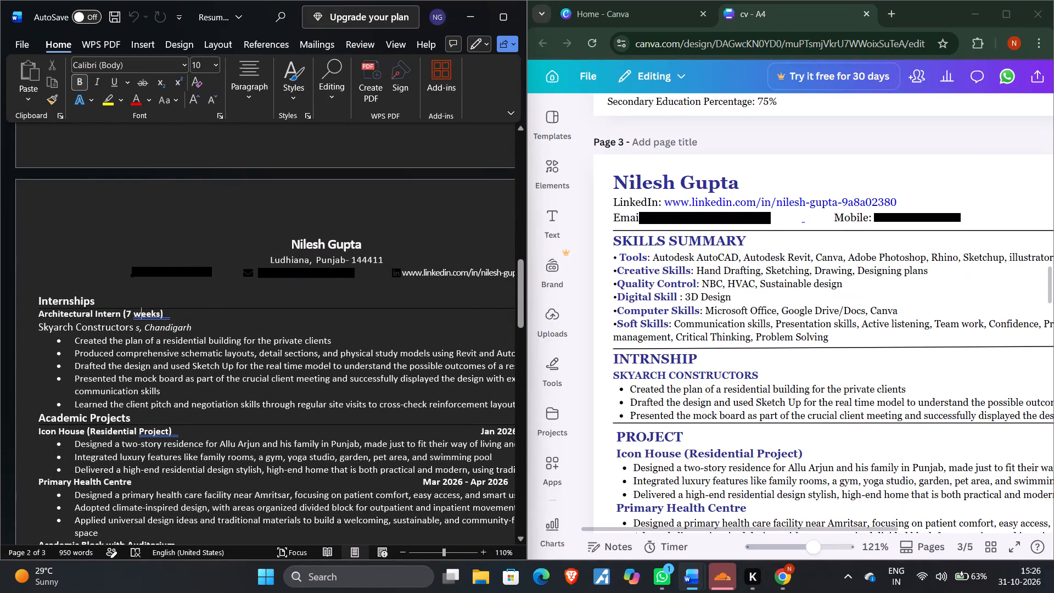
left_click(143, 309)
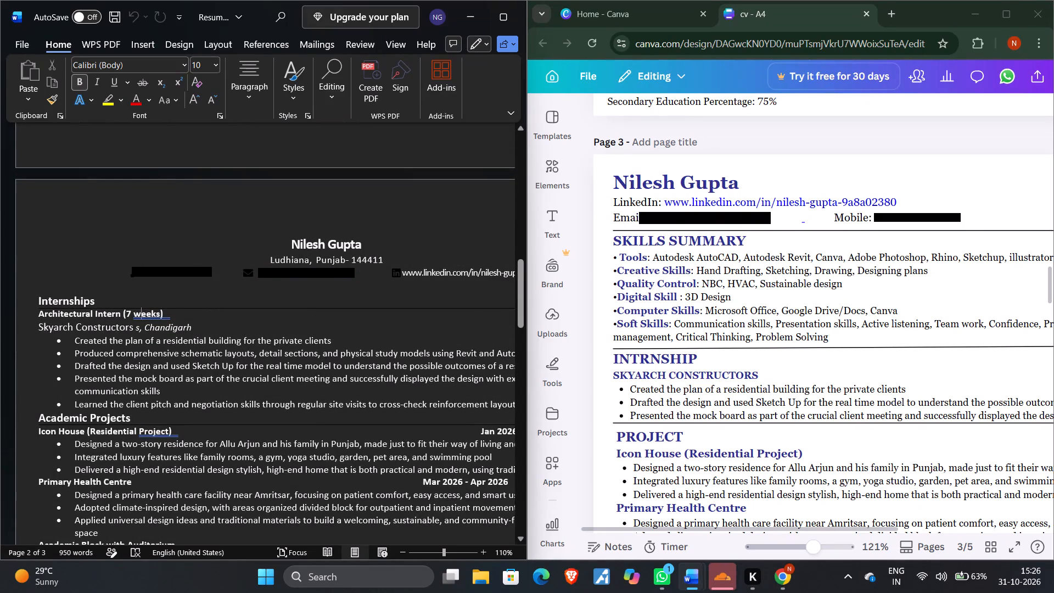
left_click(154, 310)
left_click(154, 310)
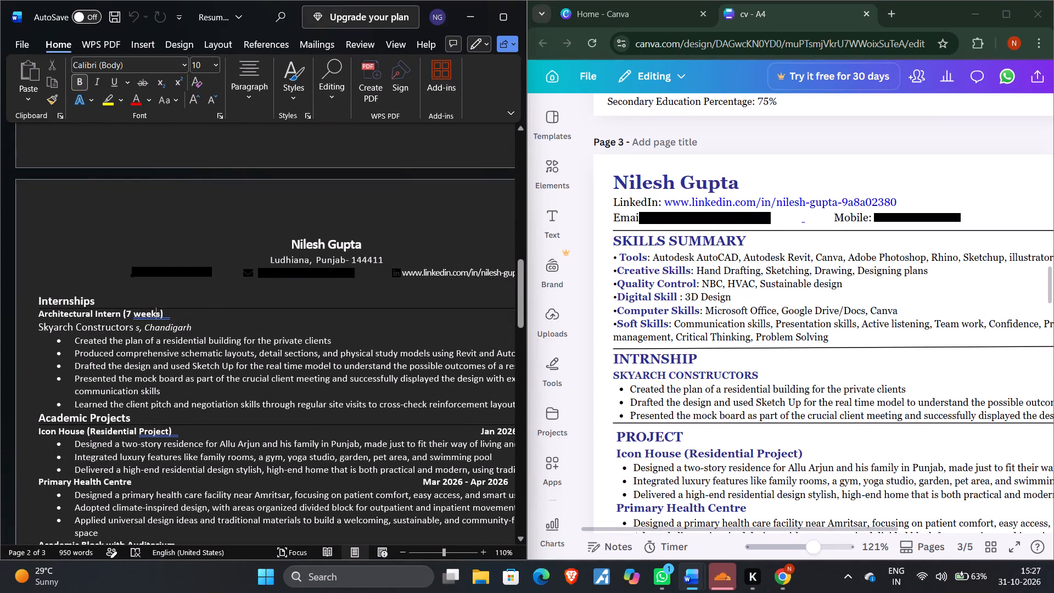
double_click(154, 310)
left_click(158, 312)
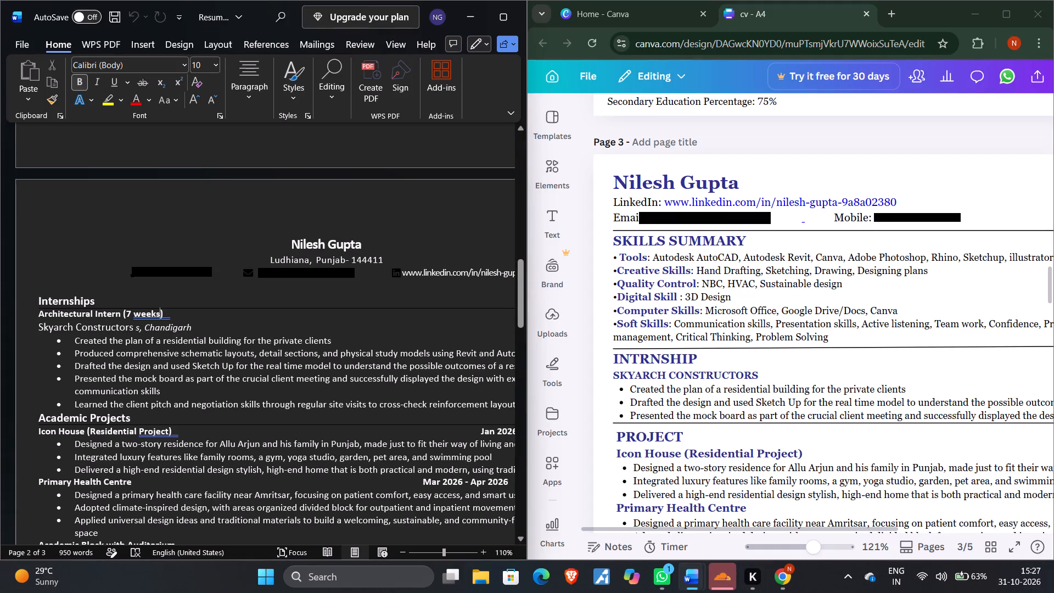
left_click(153, 312)
right_click(153, 314)
left_click(136, 65)
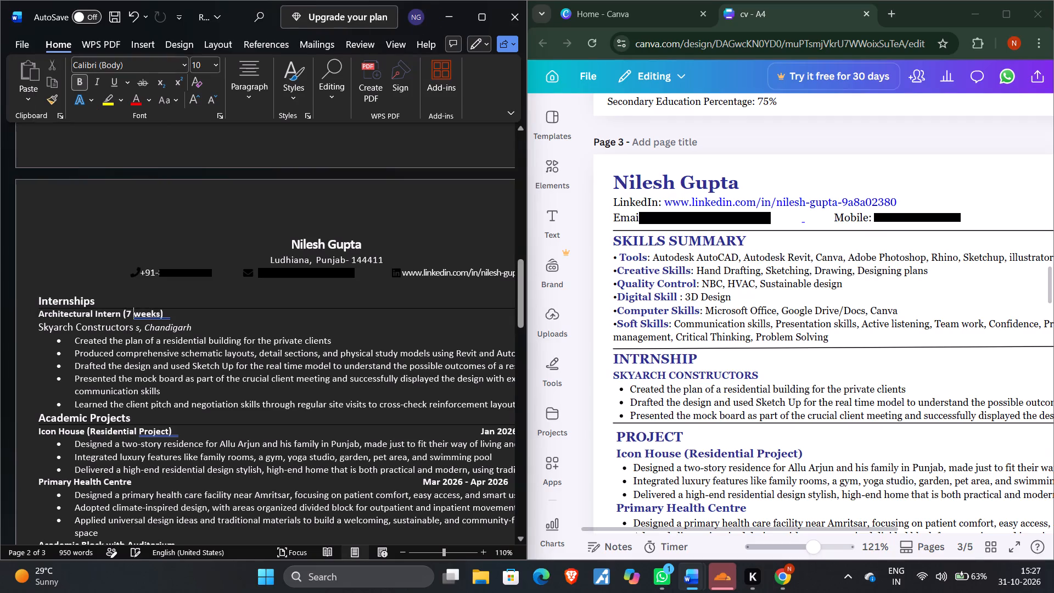
left_click(195, 315)
Remove the bullets from the Mughal architecture, vernacular architecture and OPD design description lines under Educational Visits.
scroll(187, 439, "down", 3)
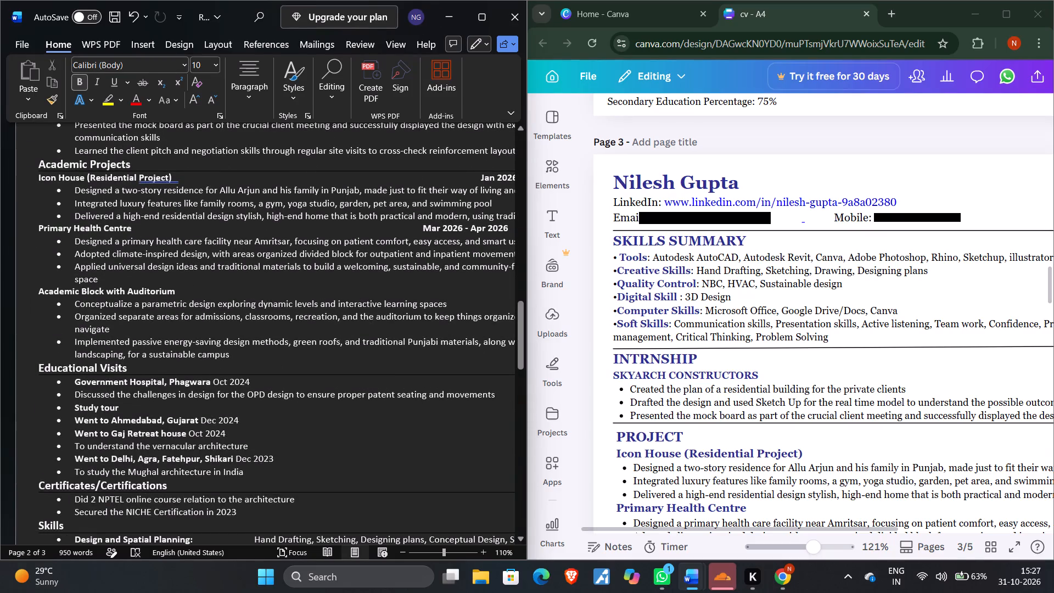
left_click(67, 468)
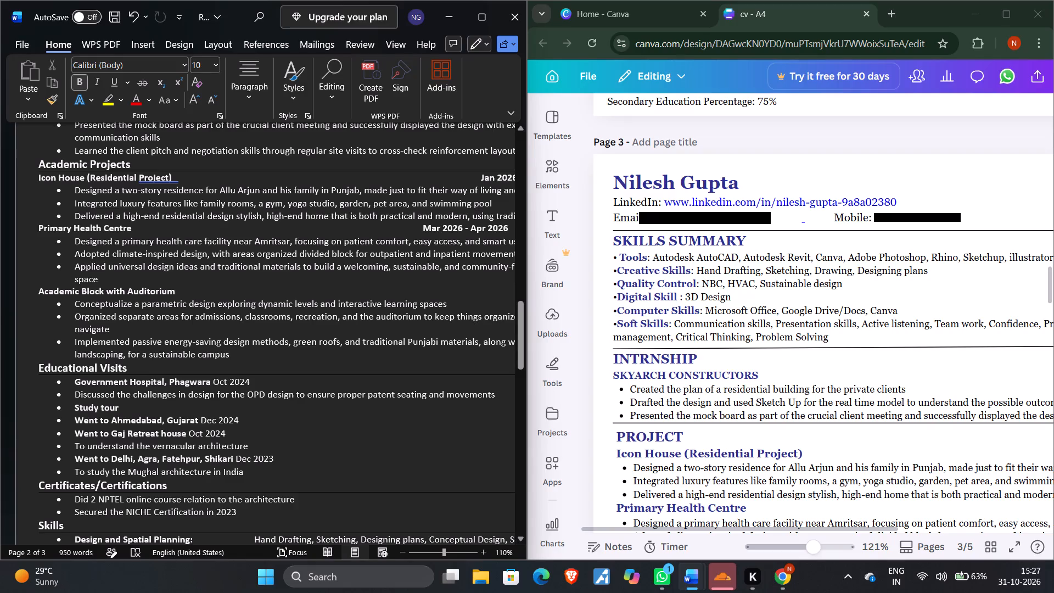
key("BackSpace")
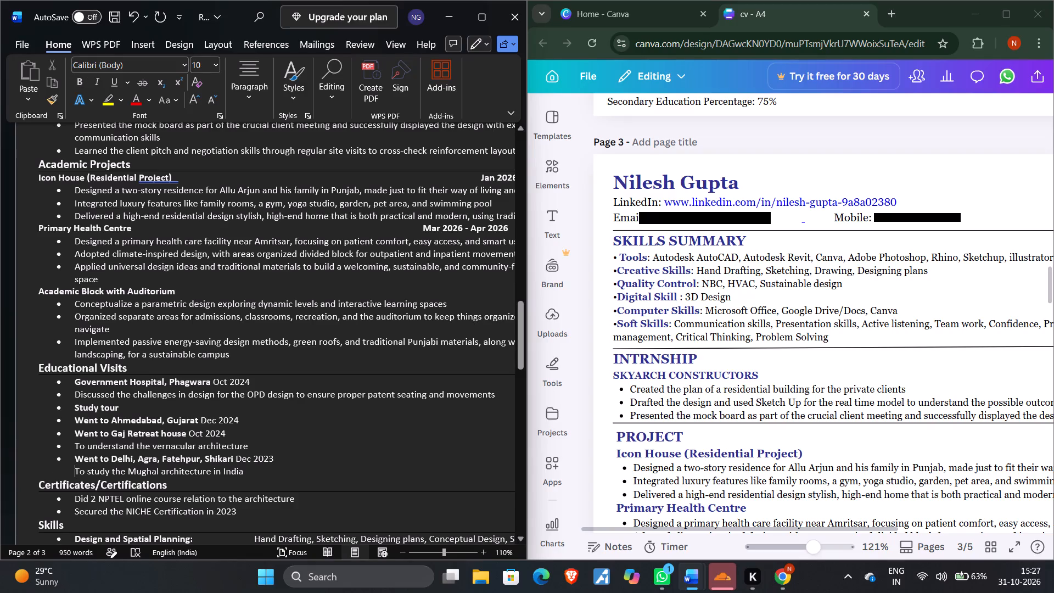
left_click(72, 449)
key("BackSpace")
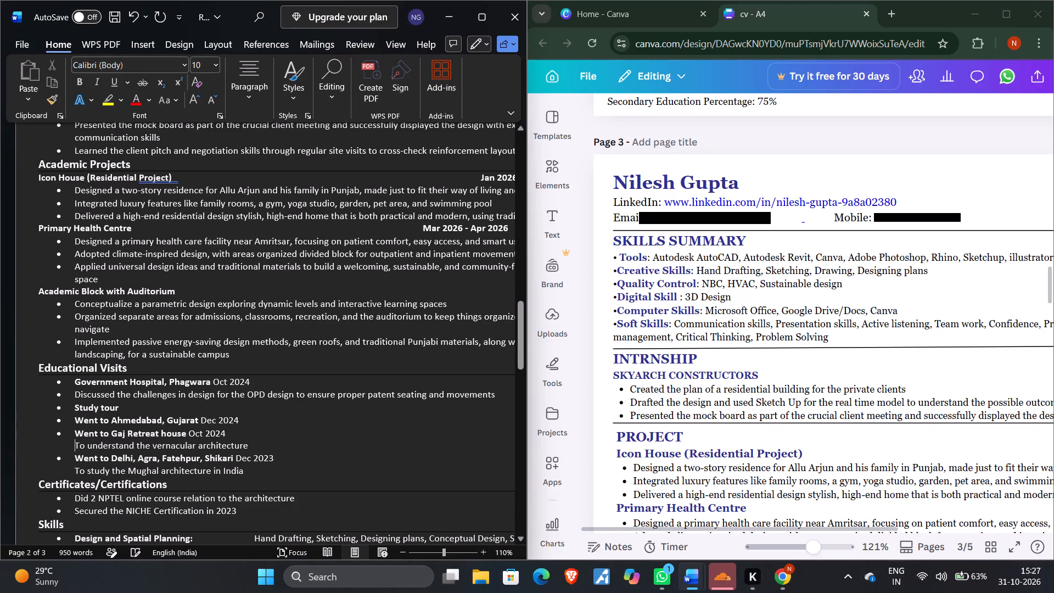
left_click(70, 397)
key("BackSpace")
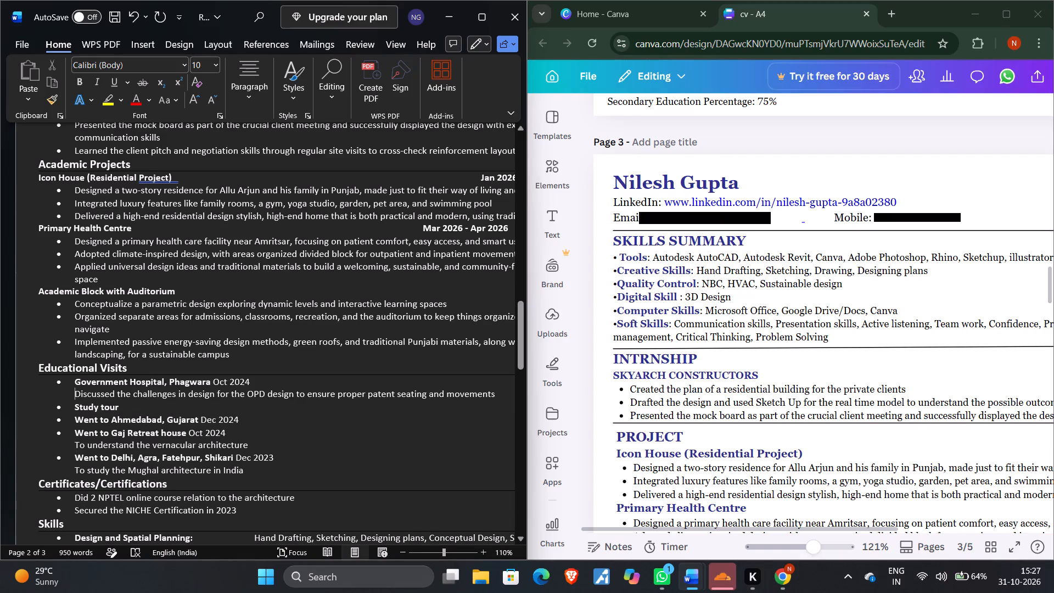
Delete the "Study tour" bullet line from Educational Visits.
left_click_drag(120, 405, 77, 405)
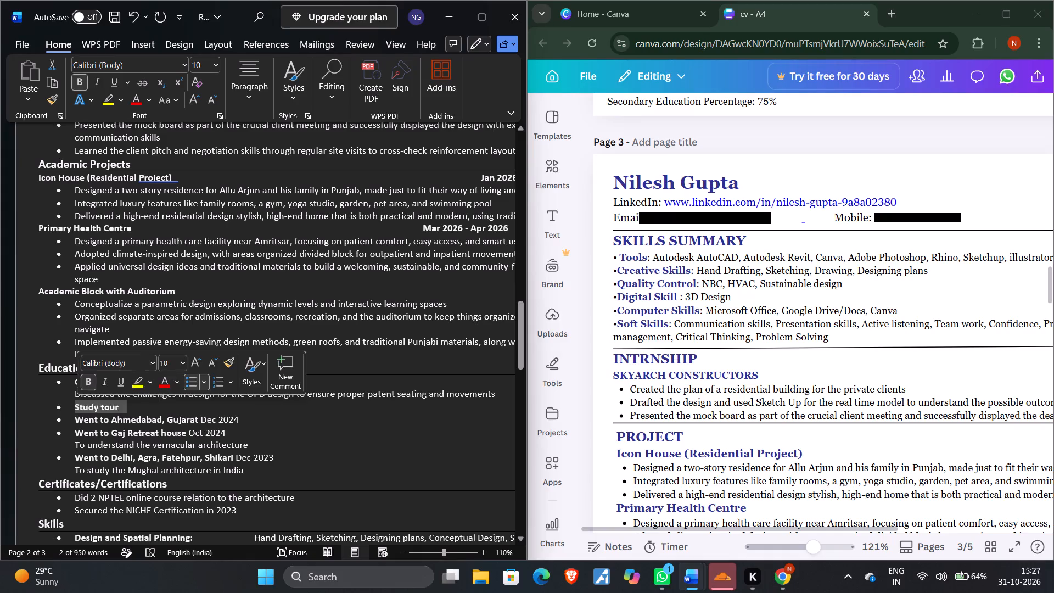
key("BackSpace")
Select "Oct" in the date of the Government Hospital, Phagwara entry under Educational Visits.
scroll(306, 445, "down", 1)
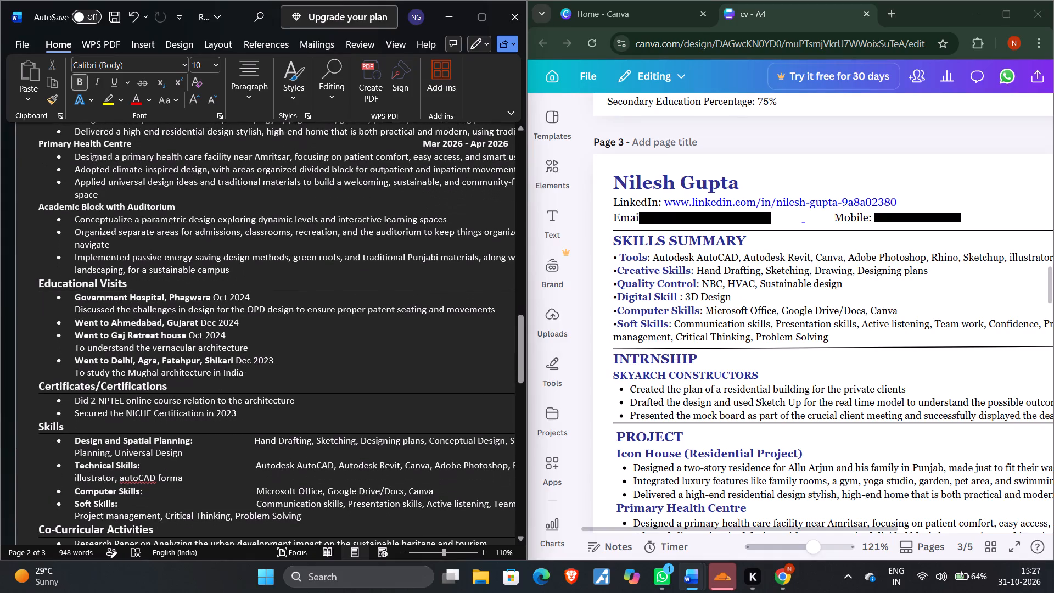
scroll(278, 417, "left", 3)
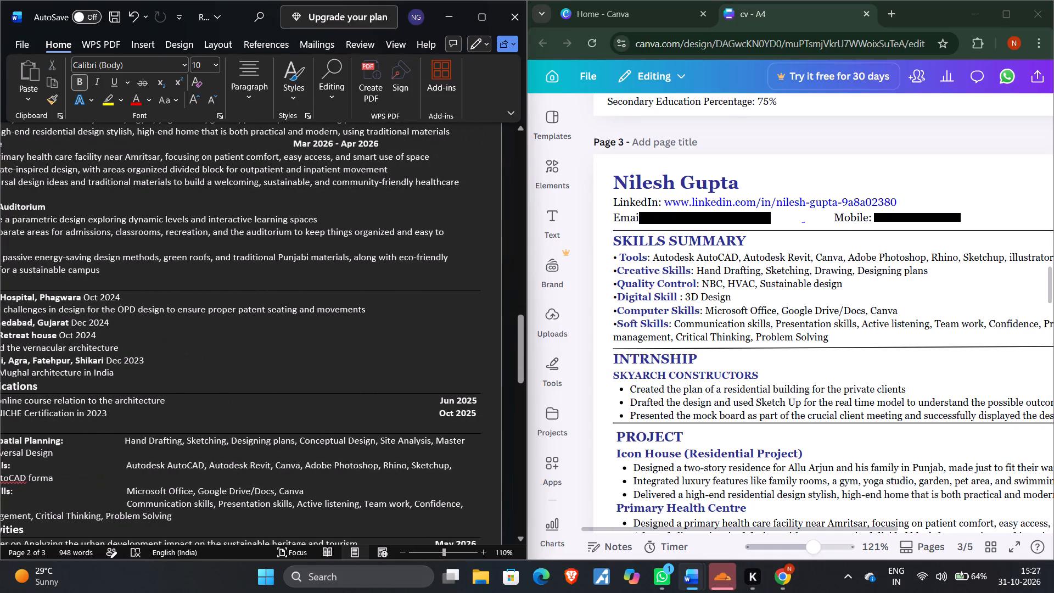
double_click(84, 297)
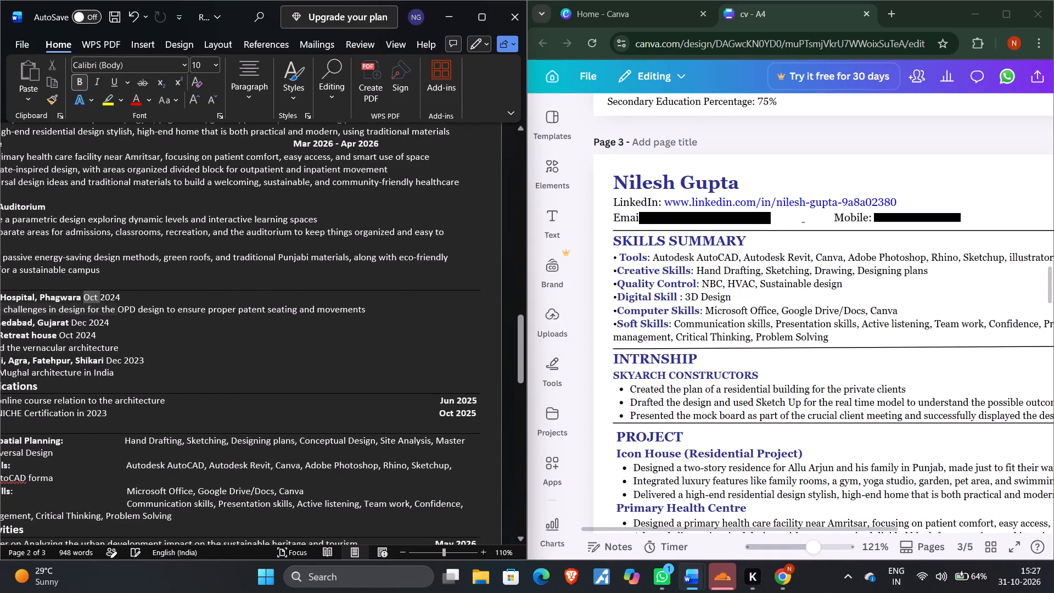
Push the Oct 2024 date of the Government Hospital, Phagwara entry to the far end of its line using spaces.
left_click(83, 296)
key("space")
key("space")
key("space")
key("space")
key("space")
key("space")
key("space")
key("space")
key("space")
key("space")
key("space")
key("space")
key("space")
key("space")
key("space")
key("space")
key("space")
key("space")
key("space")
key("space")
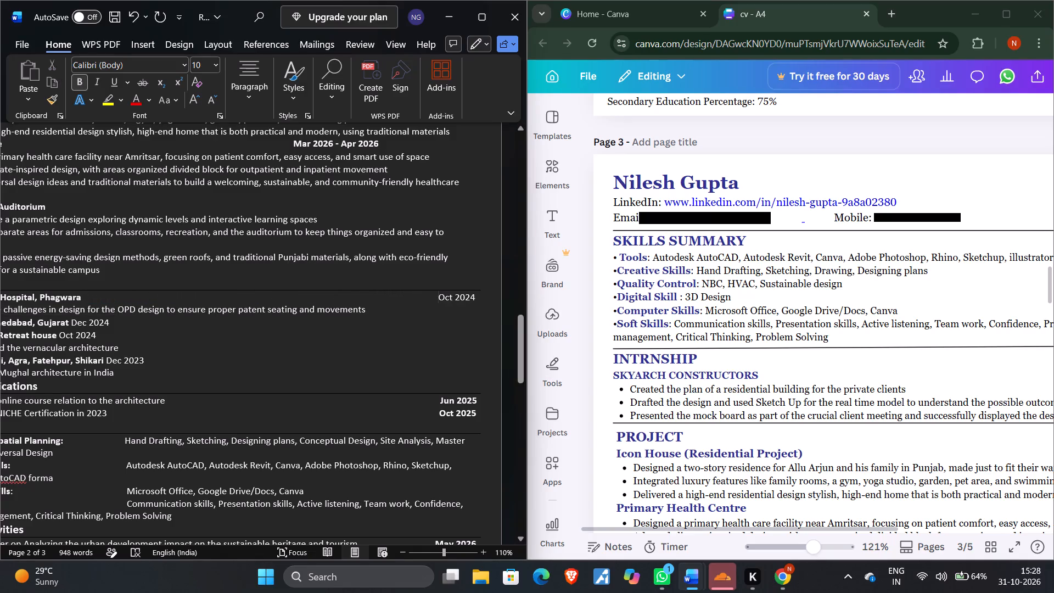
Space the Dec 2024 date of the Ahmedabad, Gujarat entry across to line up beneath the Phagwara date.
left_click(71, 322)
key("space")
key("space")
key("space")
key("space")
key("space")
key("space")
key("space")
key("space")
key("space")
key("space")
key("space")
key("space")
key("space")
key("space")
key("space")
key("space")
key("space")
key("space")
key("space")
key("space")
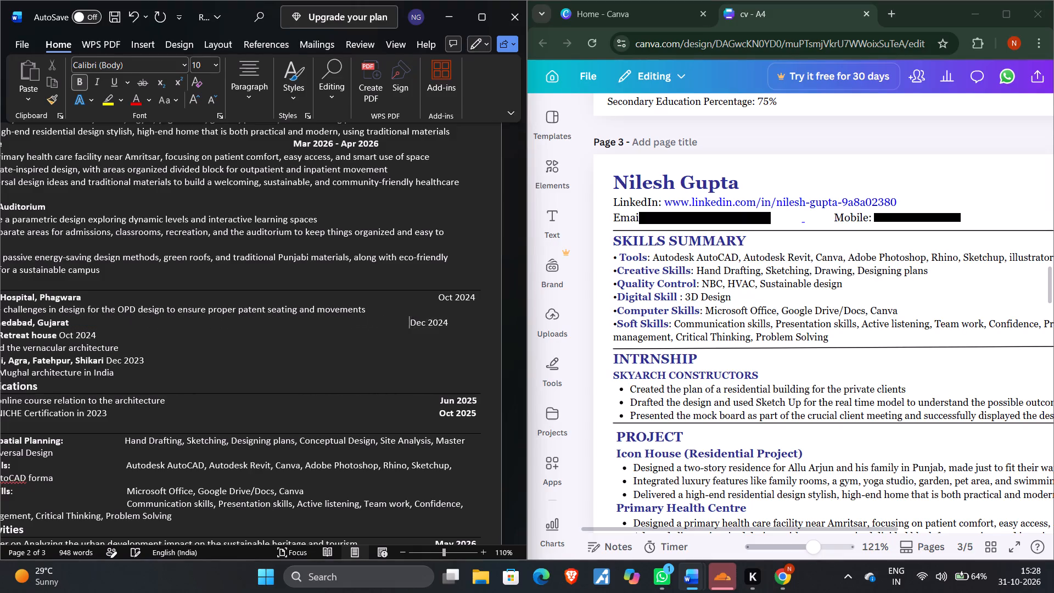
left_click(56, 337)
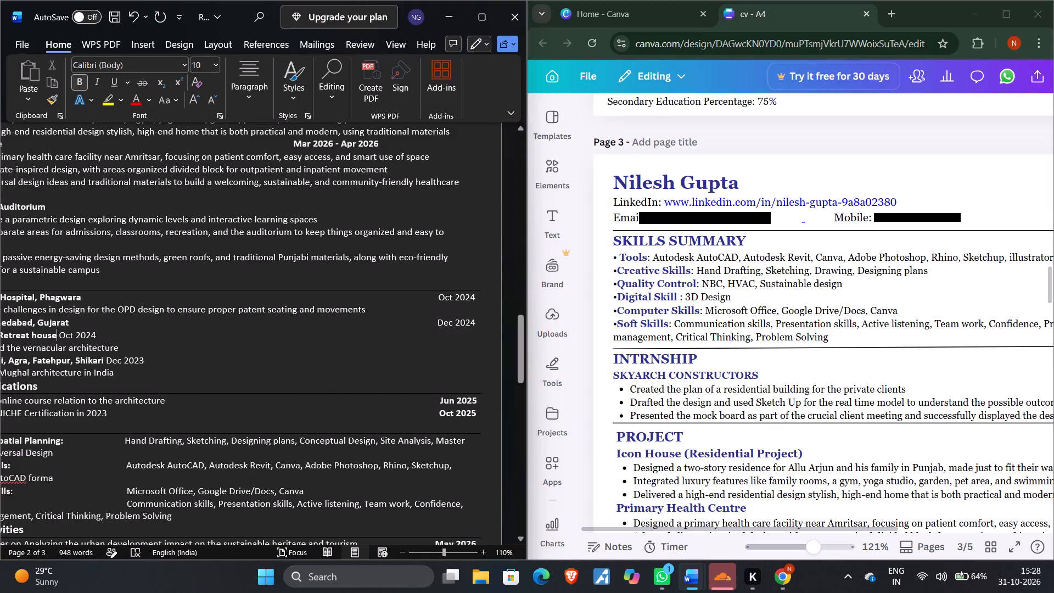
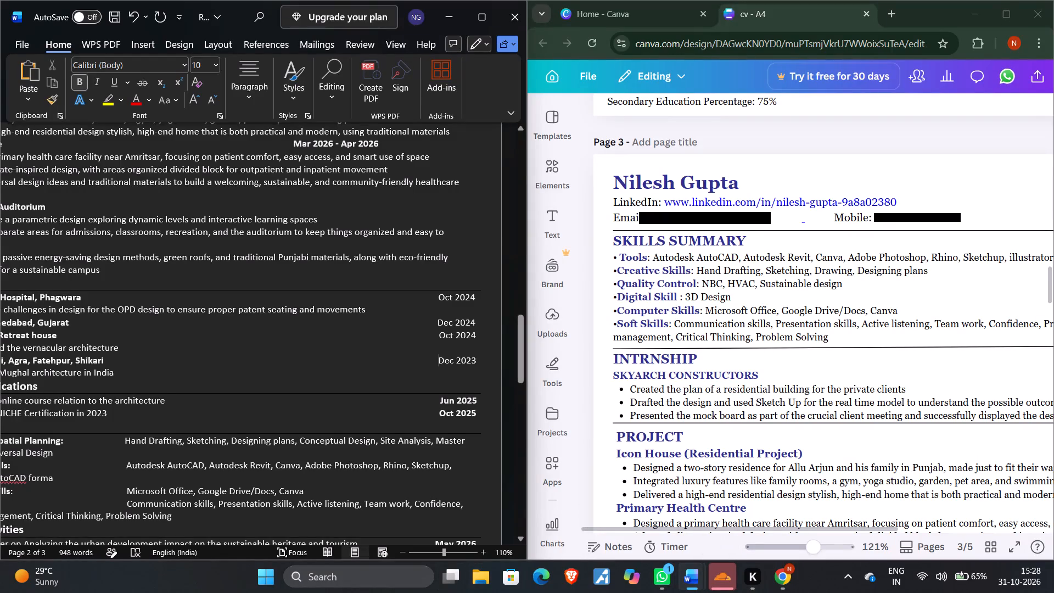
Review the resume's layout from Educational Visits through Certificates, Skills and Co-Curricular Activities to the Education section on page 3.
scroll(319, 406, "right", 1)
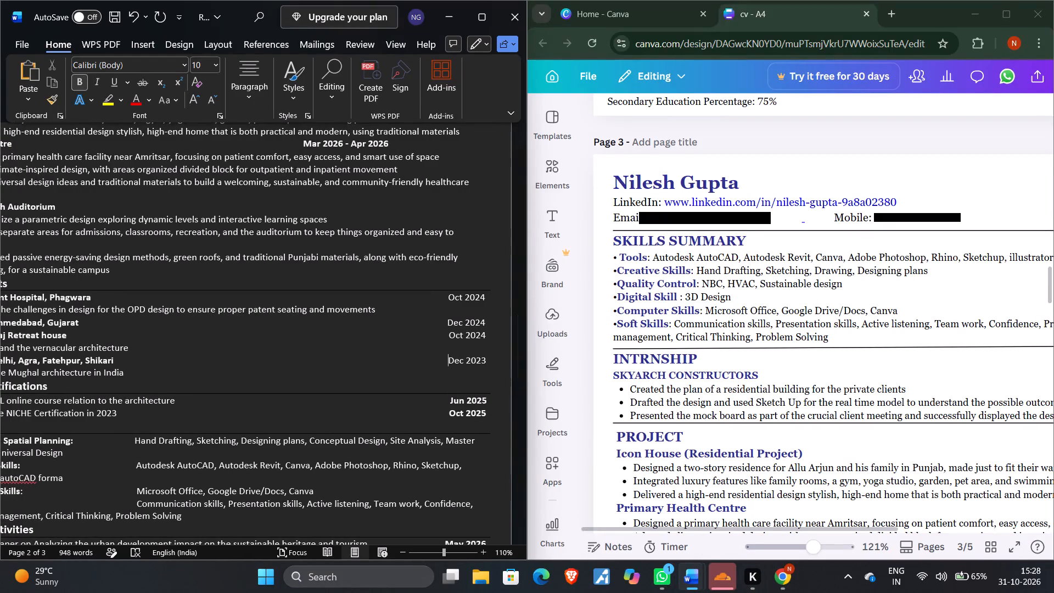
scroll(543, 354, "right", 1)
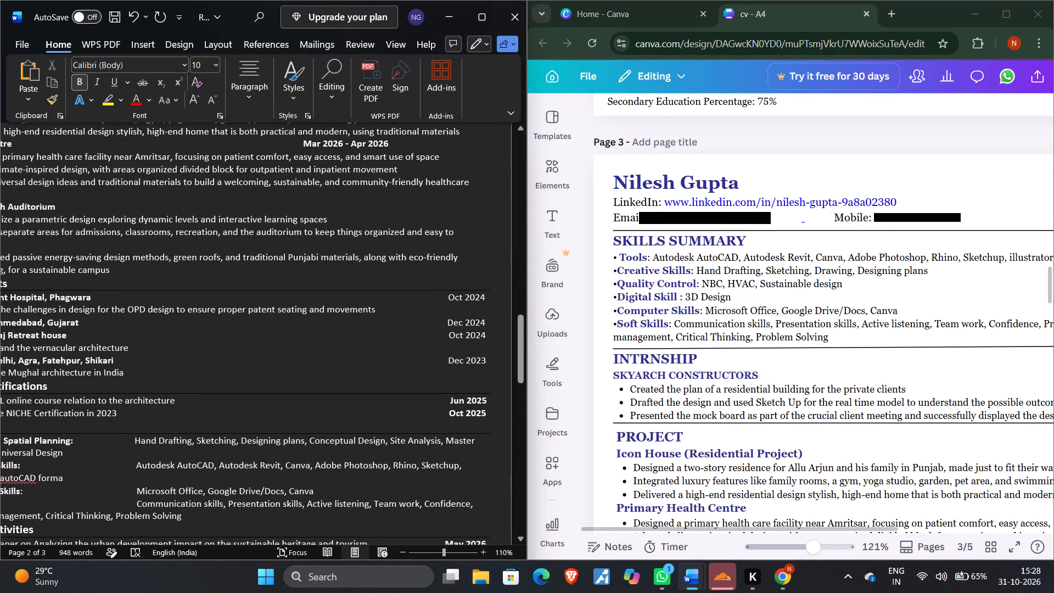
scroll(302, 338, "right", 2)
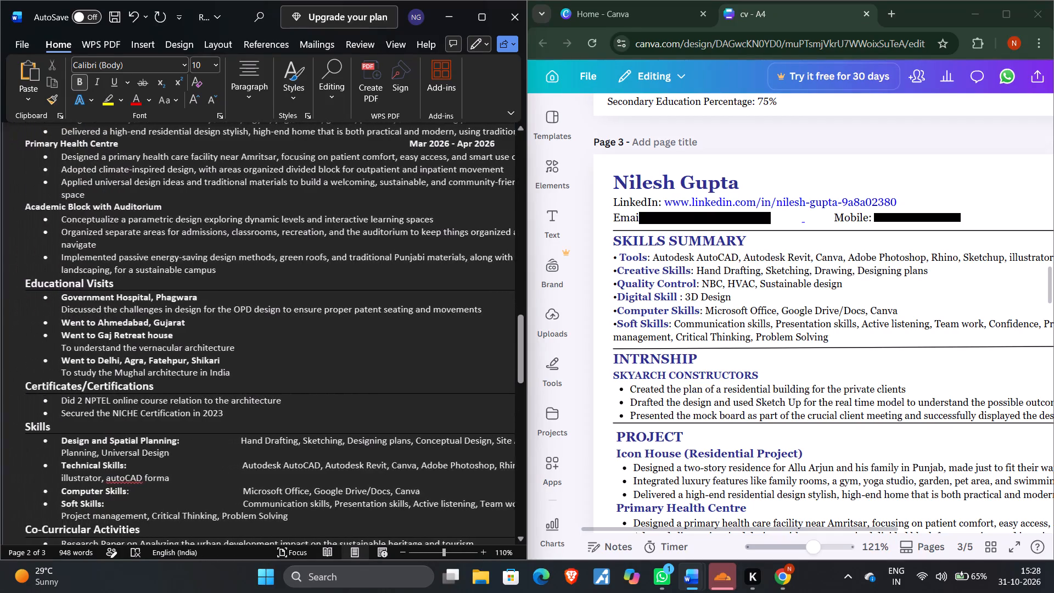
scroll(302, 338, "down", 2)
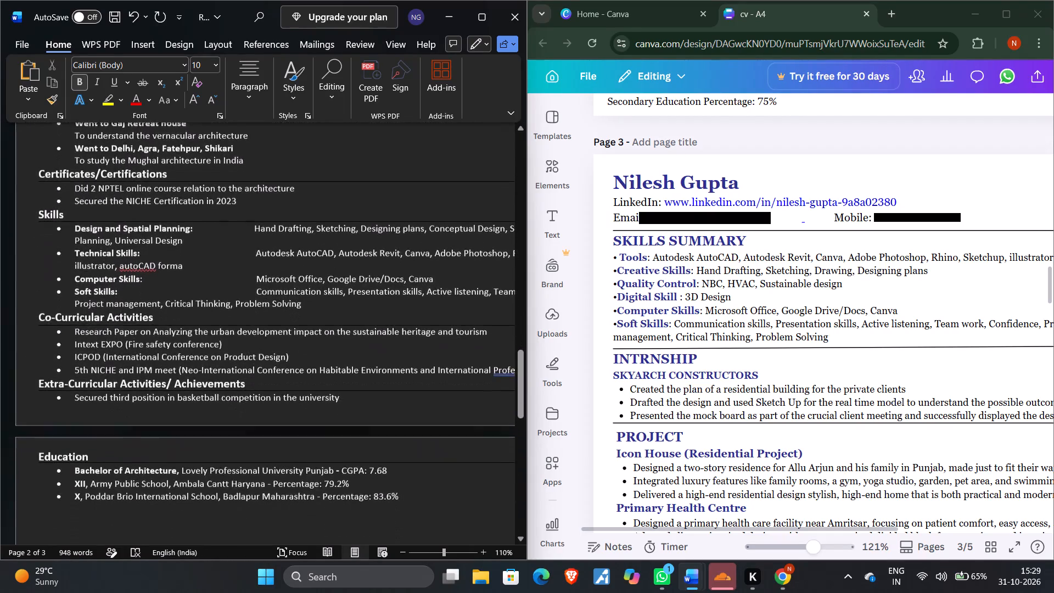
scroll(302, 338, "right", 2)
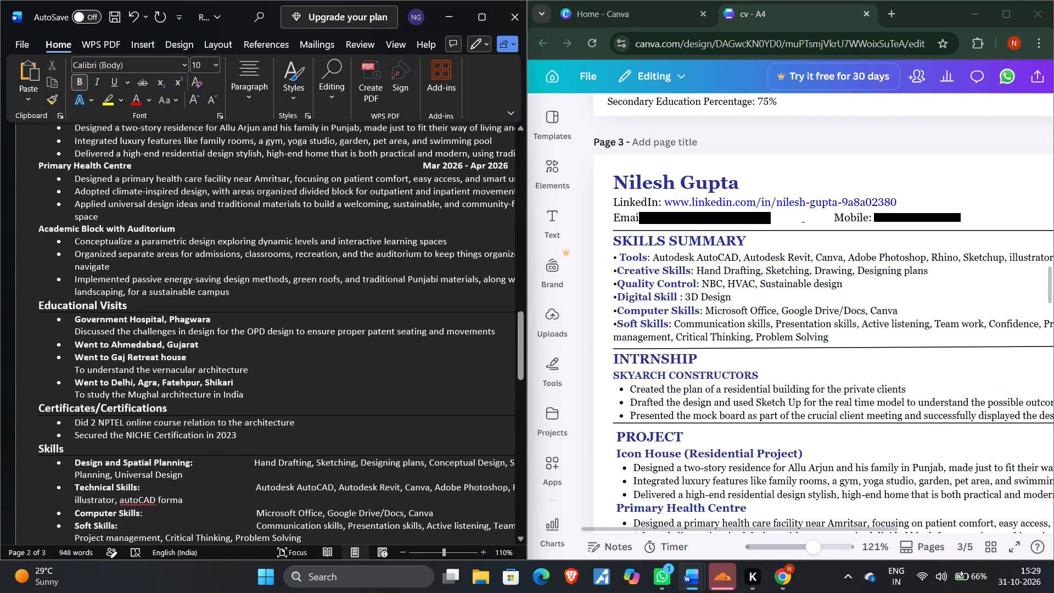
scroll(302, 338, "right", 2)
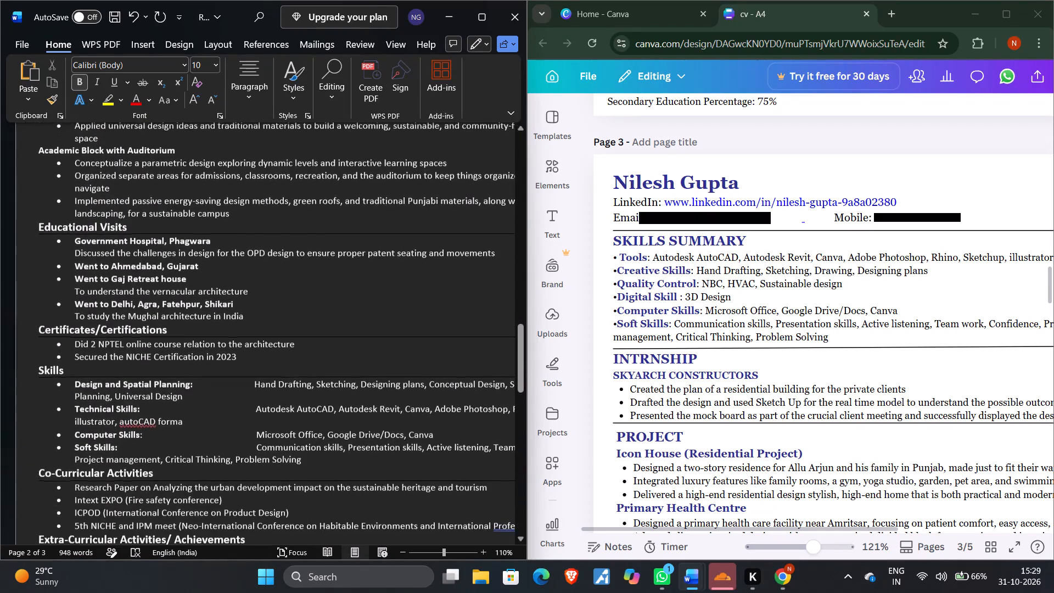
scroll(302, 338, "right", 1)
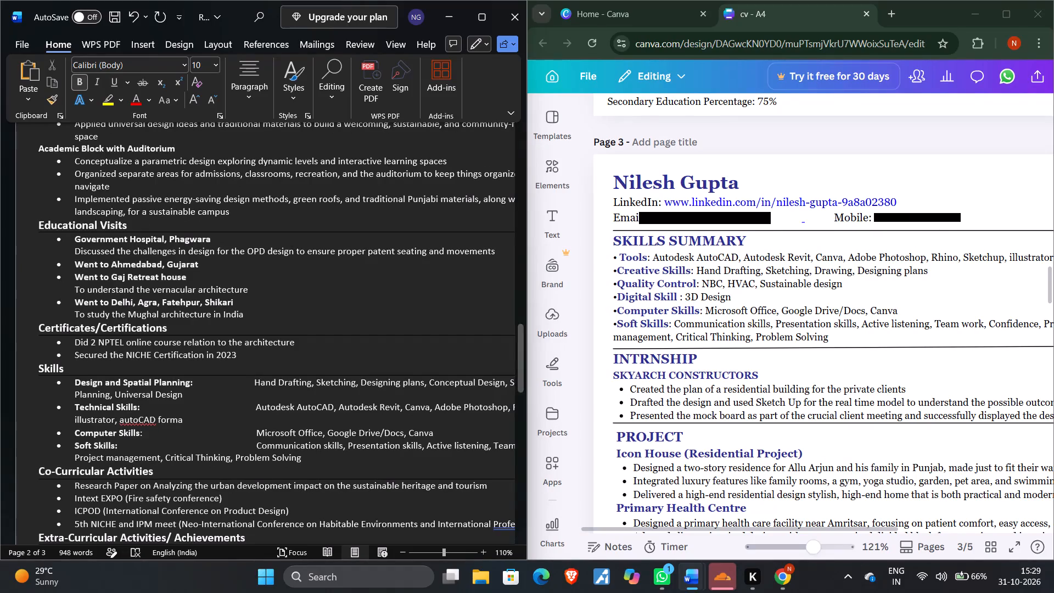
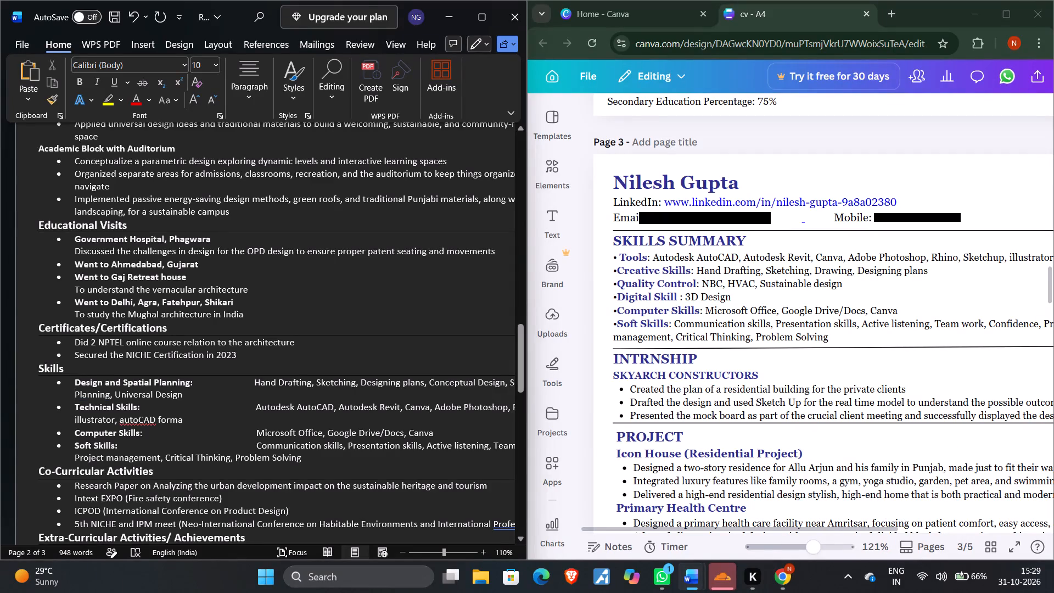
Change the date of the NICHE Certification line under Certificates/Certifications to Oct 2023.
scroll(233, 396, "left", 2)
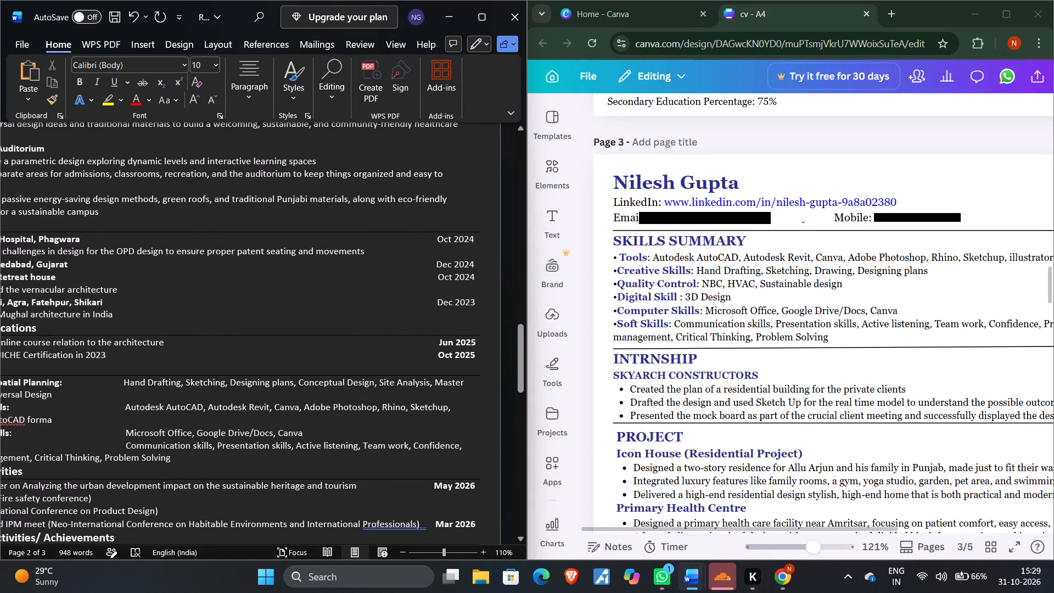
scroll(233, 395, "right", 1)
scroll(233, 395, "left", 2)
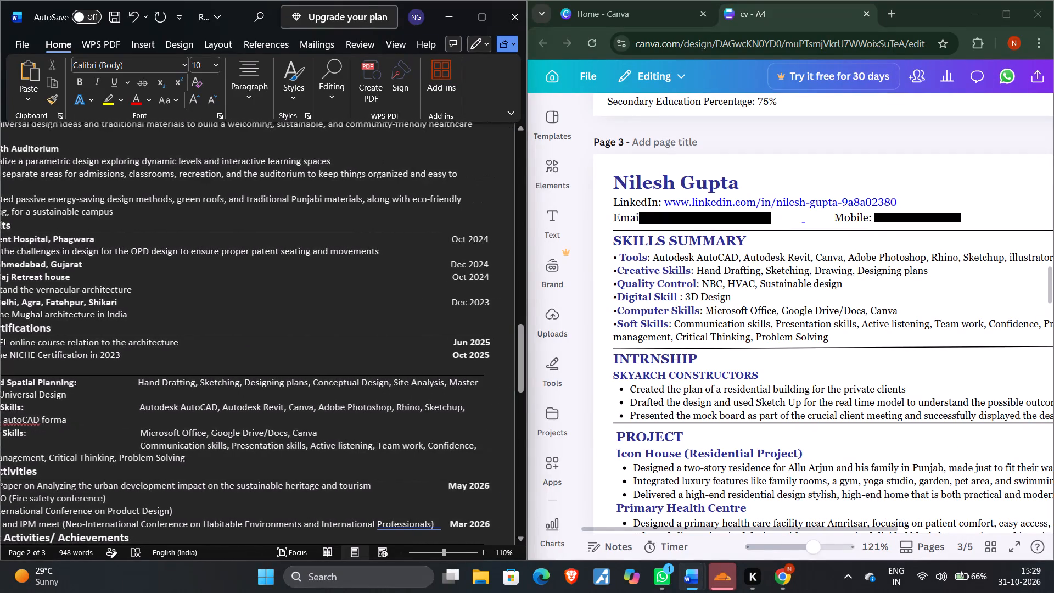
left_click(478, 351)
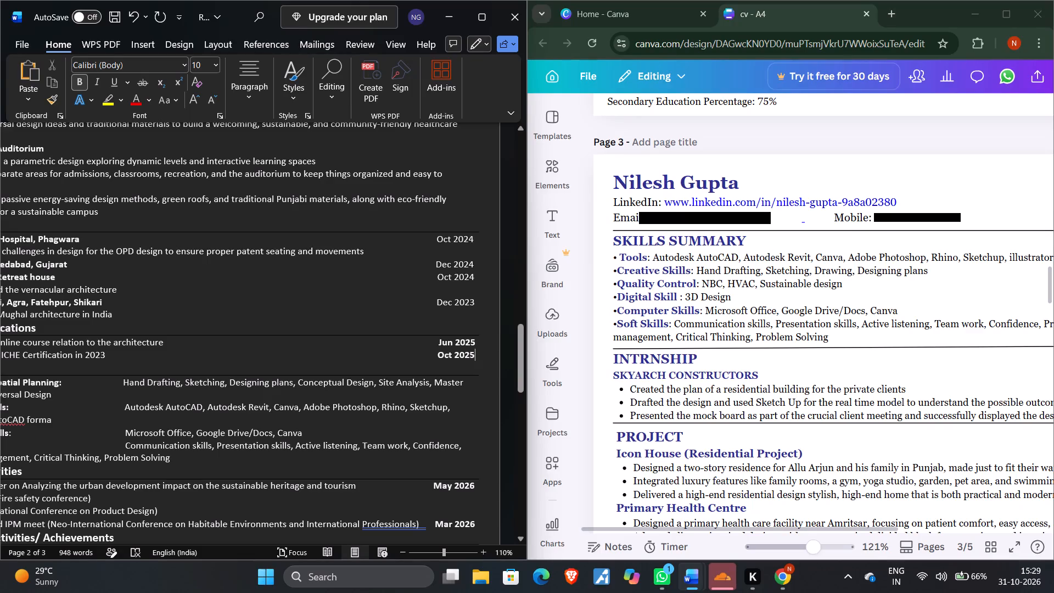
key("BackSpace")
key("3")
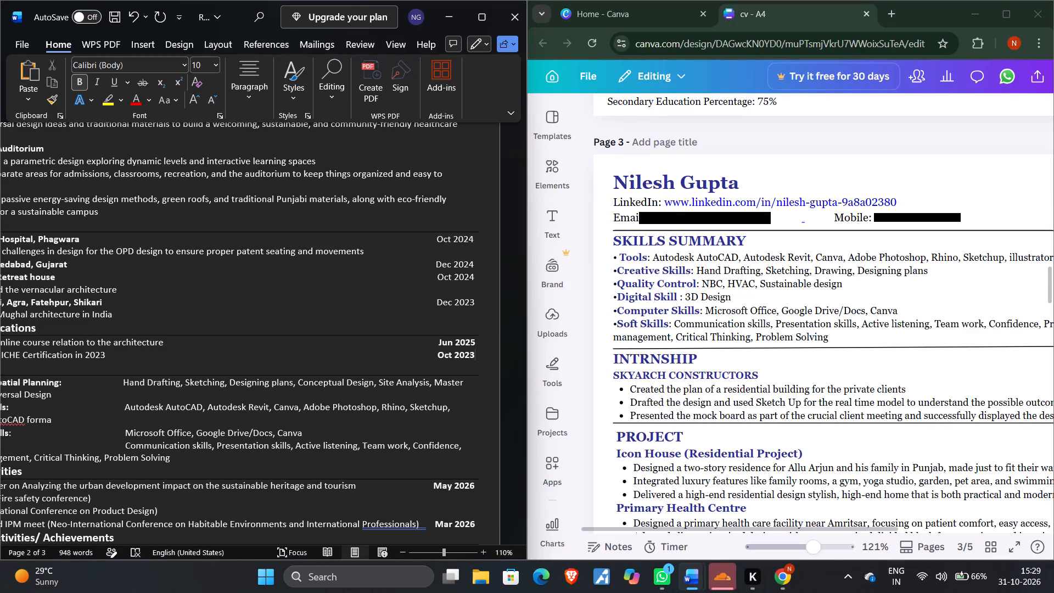
Change the date of the NPTEL online course line under Certificates/Certifications to Jun 2024.
scroll(479, 353, "right", 1)
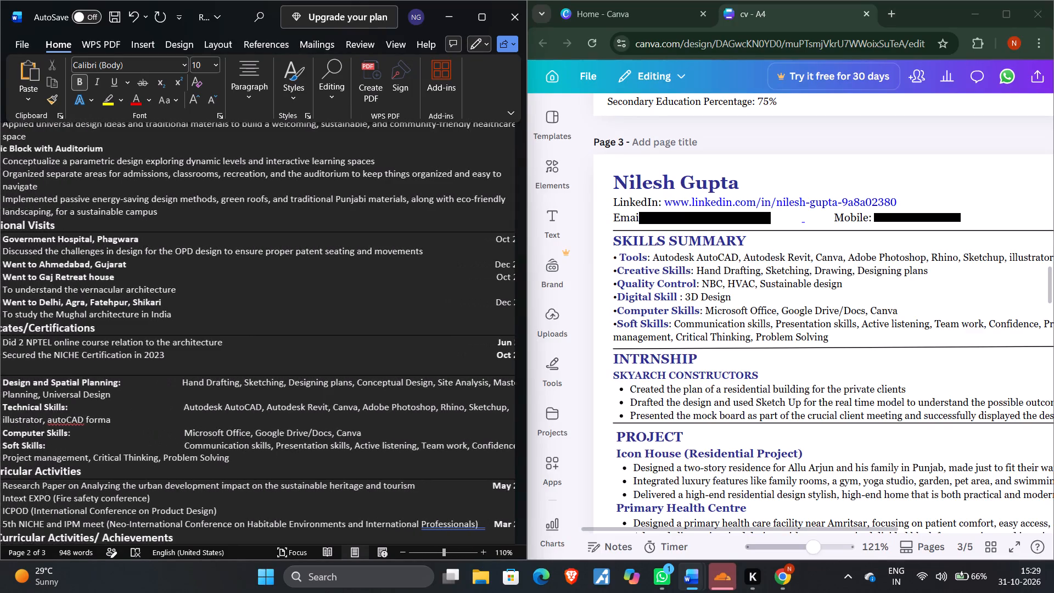
scroll(479, 353, "left", 1)
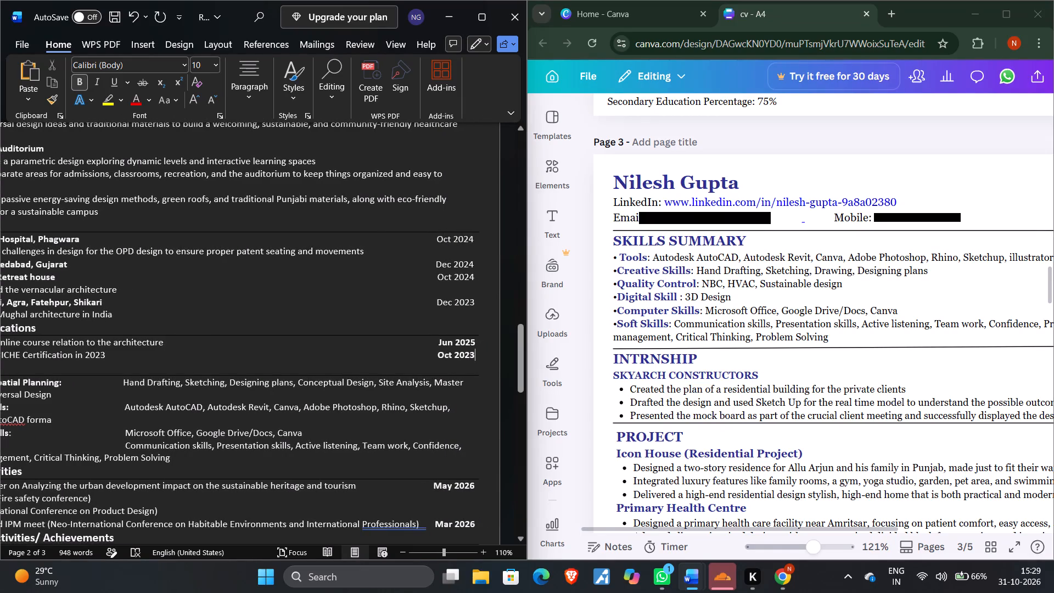
left_click(473, 337)
key("Right")
key("BackSpace")
key("4")
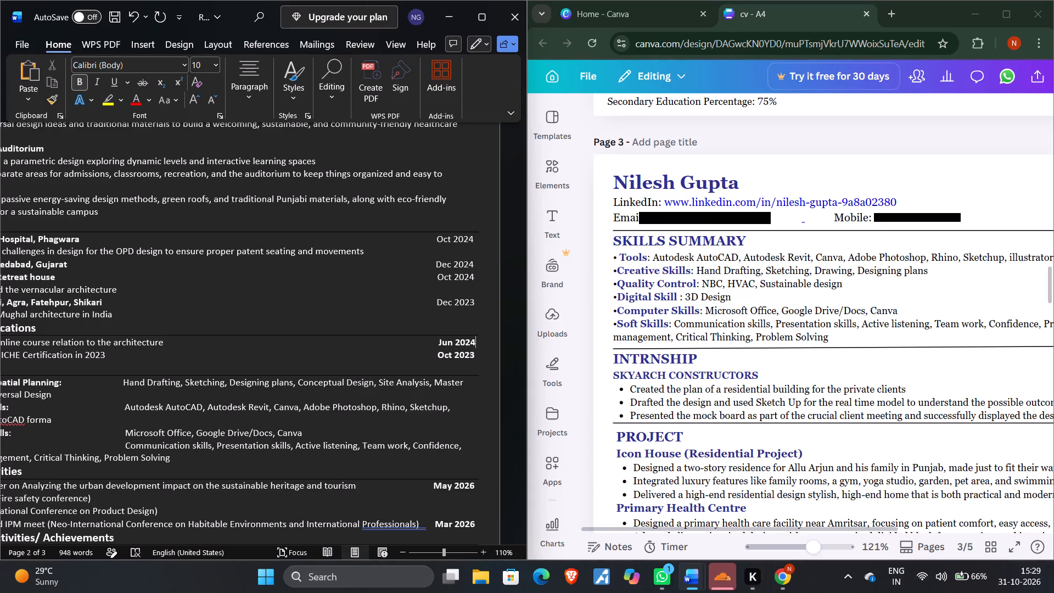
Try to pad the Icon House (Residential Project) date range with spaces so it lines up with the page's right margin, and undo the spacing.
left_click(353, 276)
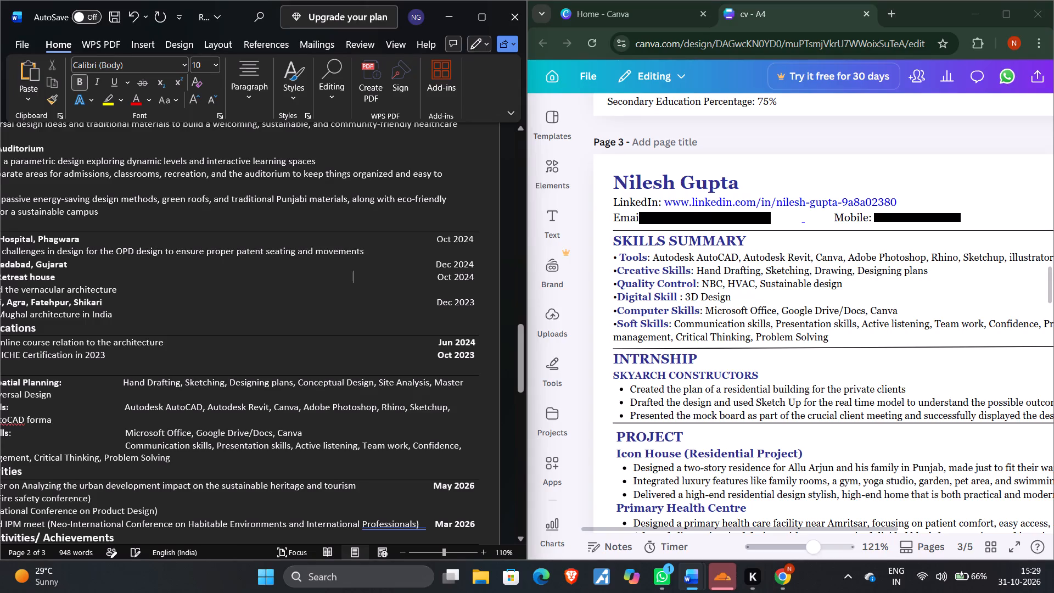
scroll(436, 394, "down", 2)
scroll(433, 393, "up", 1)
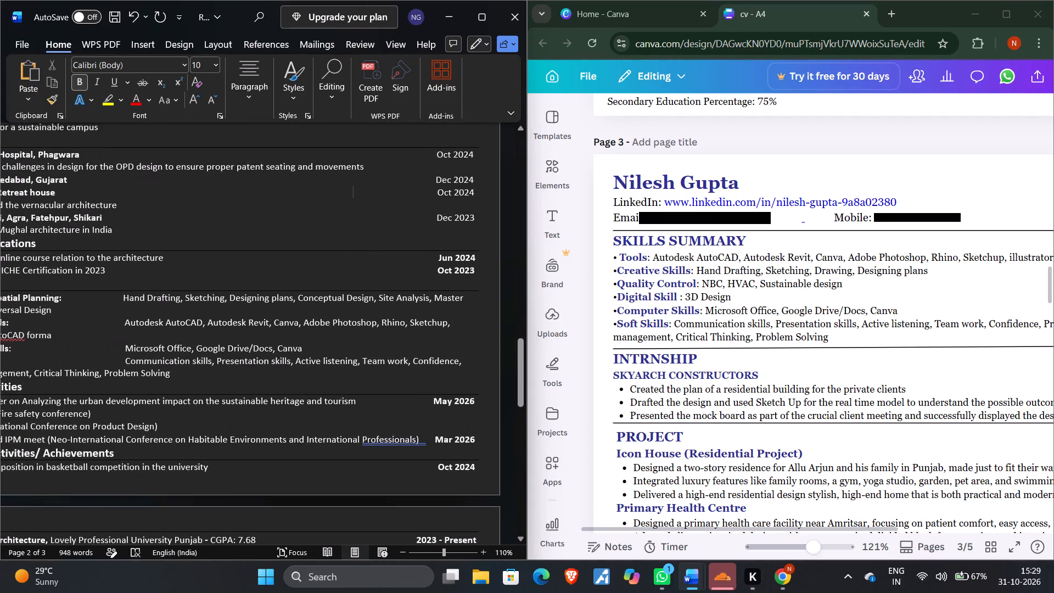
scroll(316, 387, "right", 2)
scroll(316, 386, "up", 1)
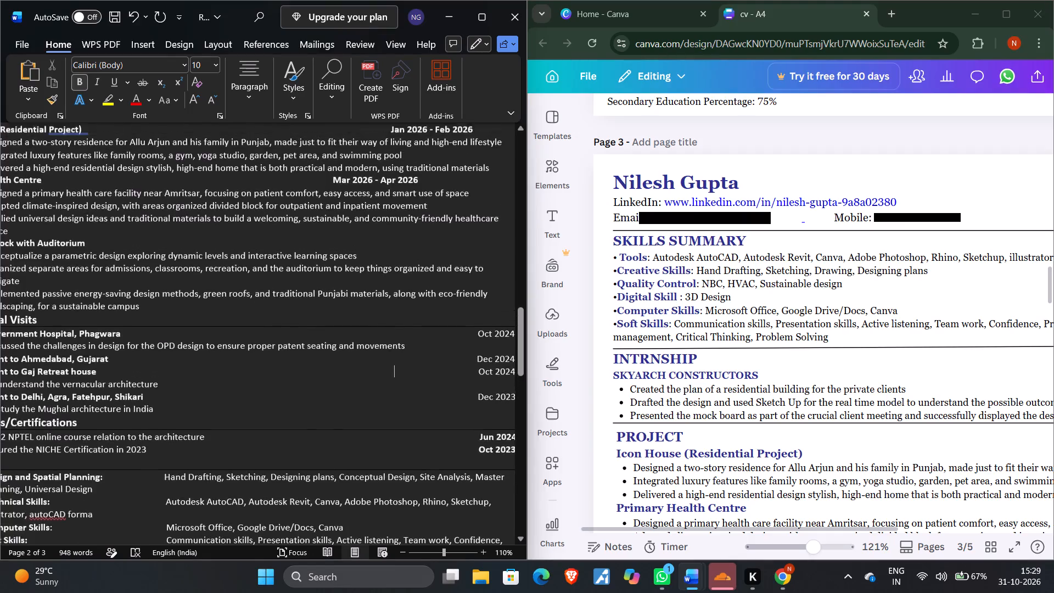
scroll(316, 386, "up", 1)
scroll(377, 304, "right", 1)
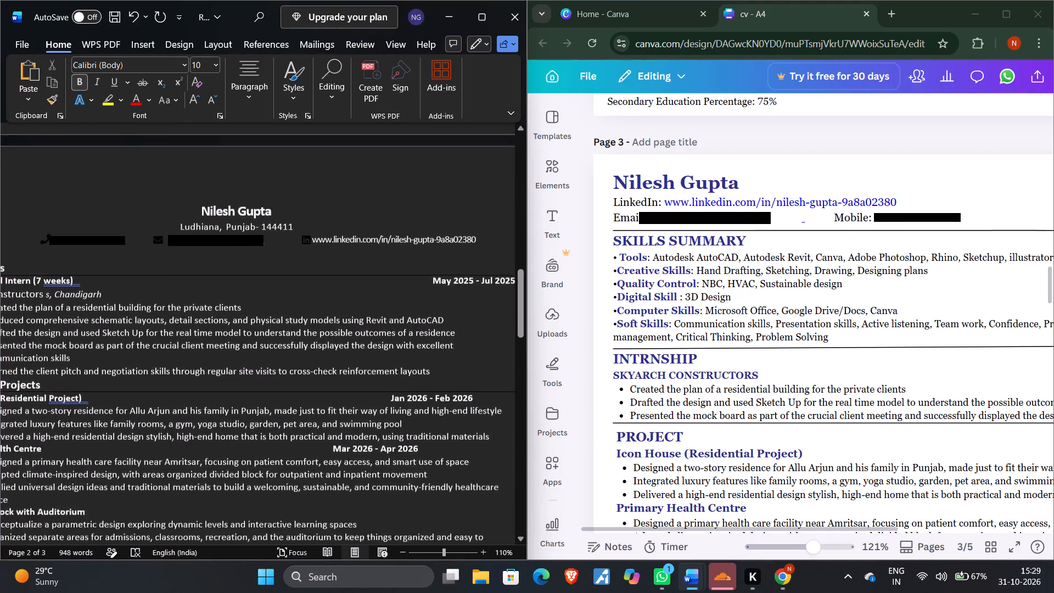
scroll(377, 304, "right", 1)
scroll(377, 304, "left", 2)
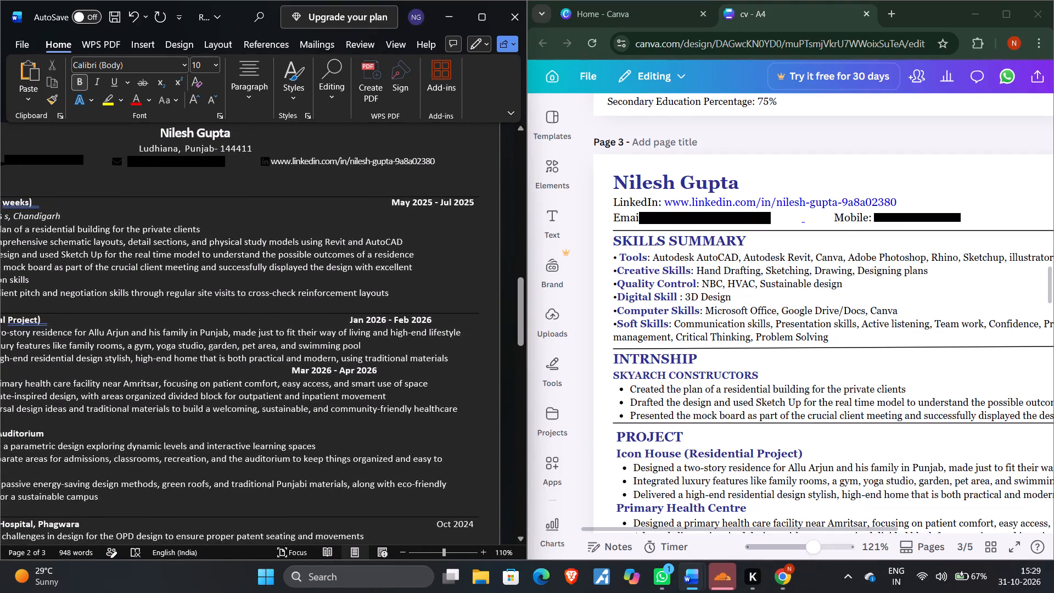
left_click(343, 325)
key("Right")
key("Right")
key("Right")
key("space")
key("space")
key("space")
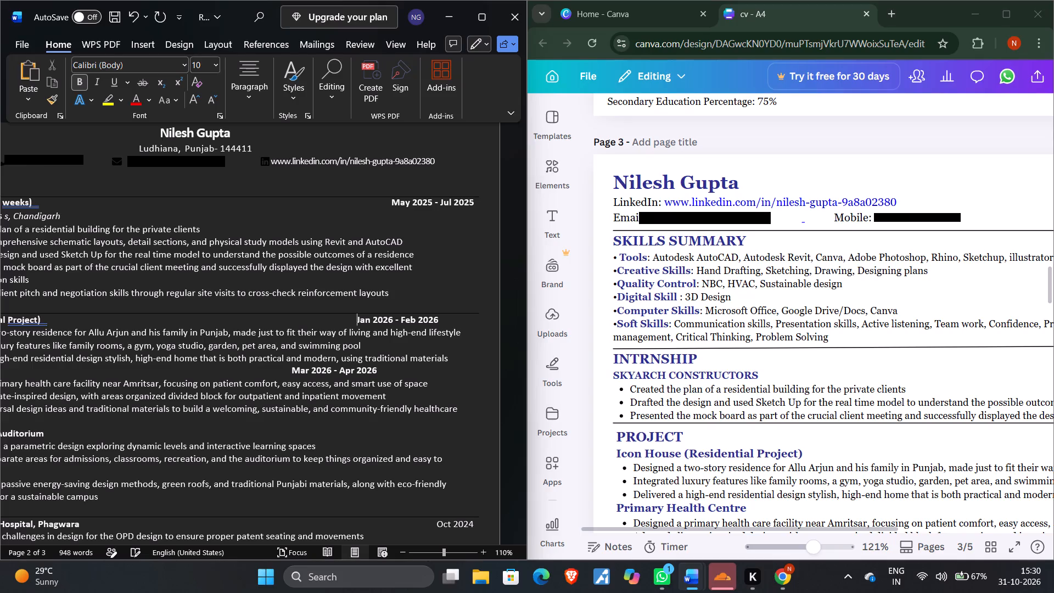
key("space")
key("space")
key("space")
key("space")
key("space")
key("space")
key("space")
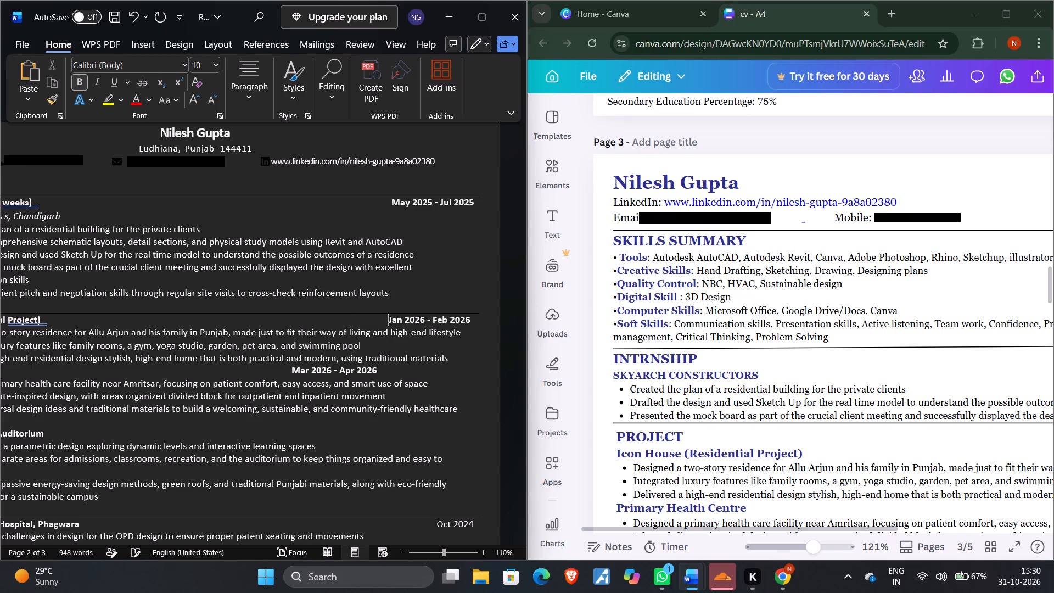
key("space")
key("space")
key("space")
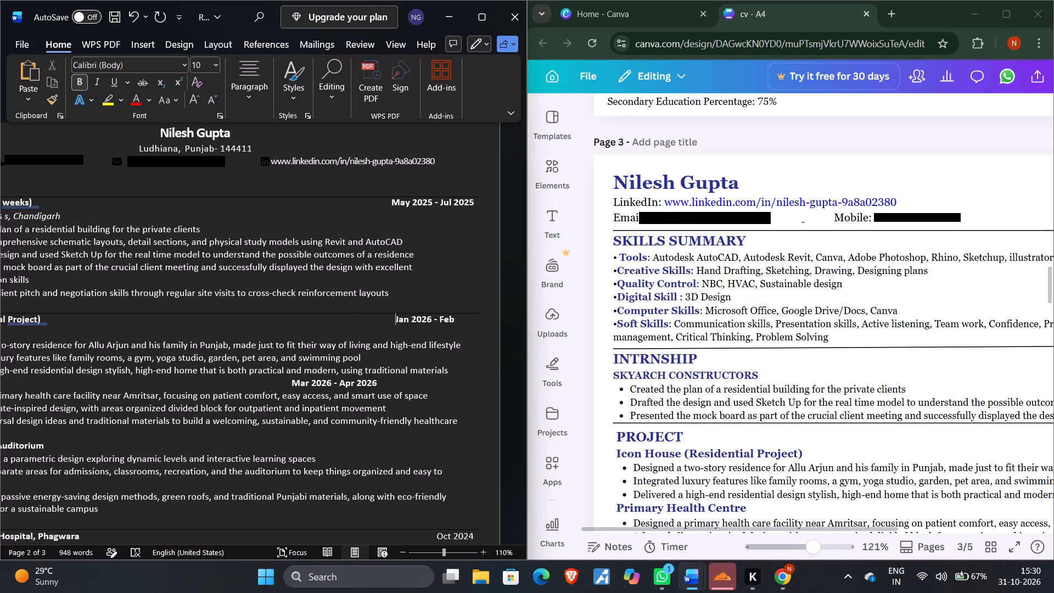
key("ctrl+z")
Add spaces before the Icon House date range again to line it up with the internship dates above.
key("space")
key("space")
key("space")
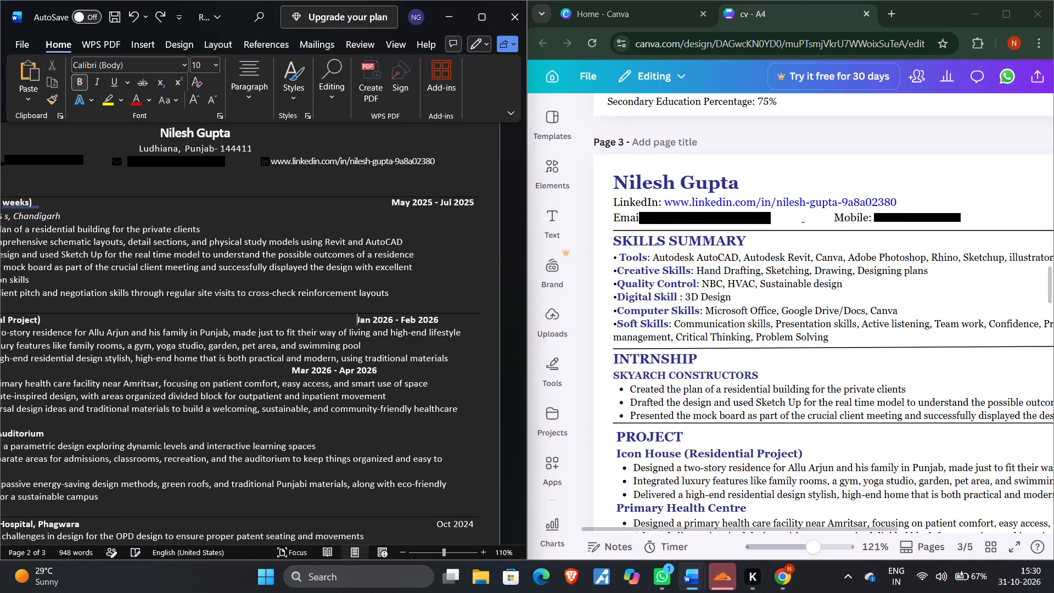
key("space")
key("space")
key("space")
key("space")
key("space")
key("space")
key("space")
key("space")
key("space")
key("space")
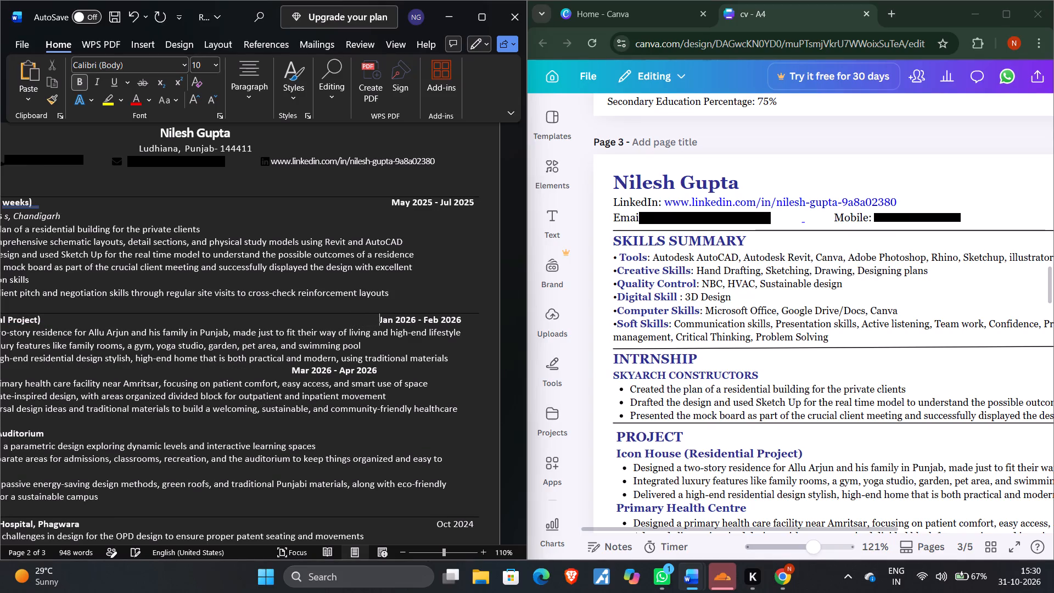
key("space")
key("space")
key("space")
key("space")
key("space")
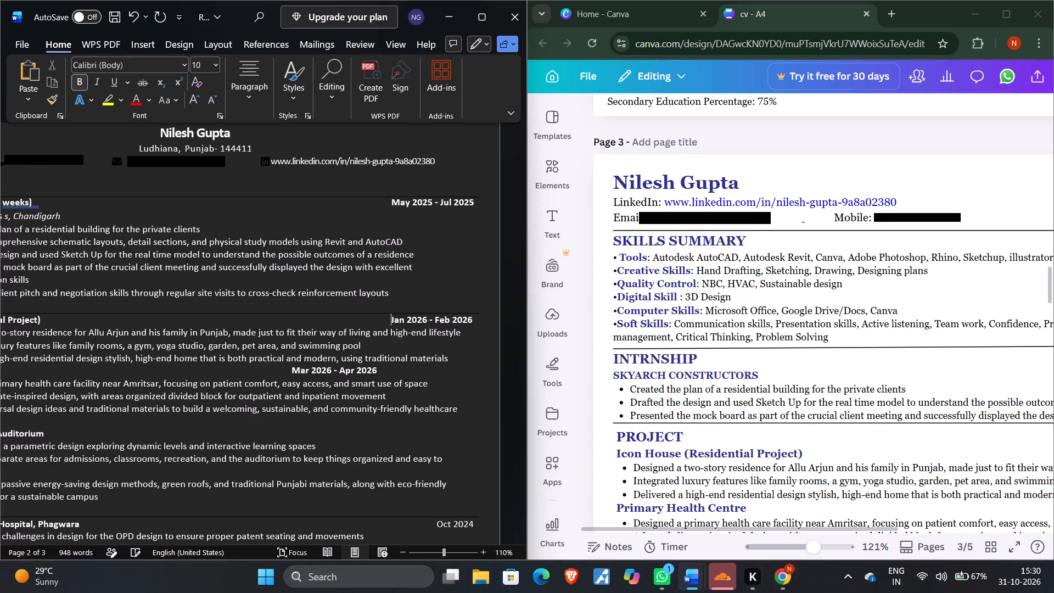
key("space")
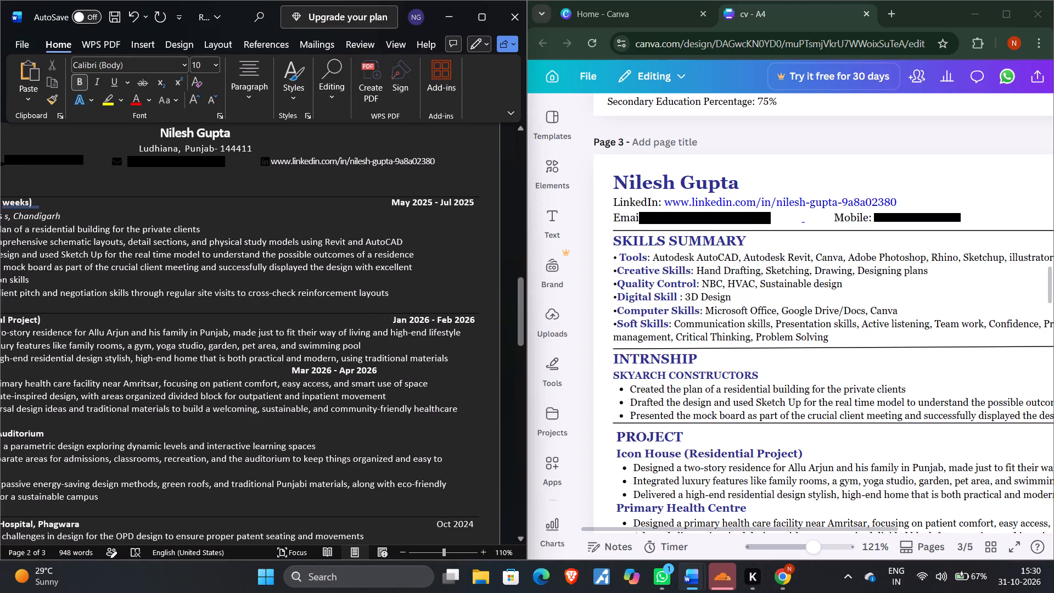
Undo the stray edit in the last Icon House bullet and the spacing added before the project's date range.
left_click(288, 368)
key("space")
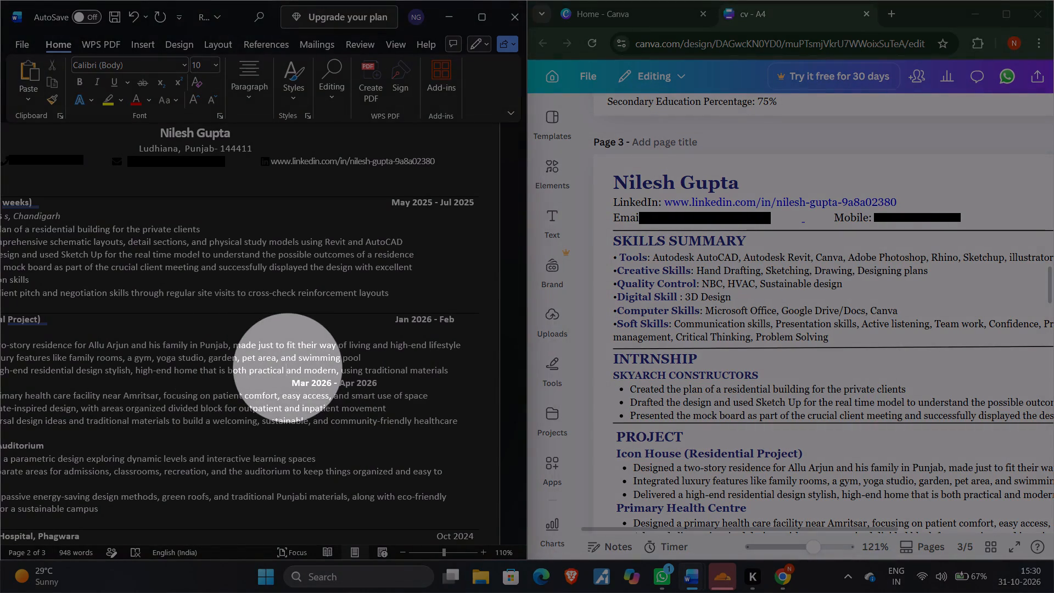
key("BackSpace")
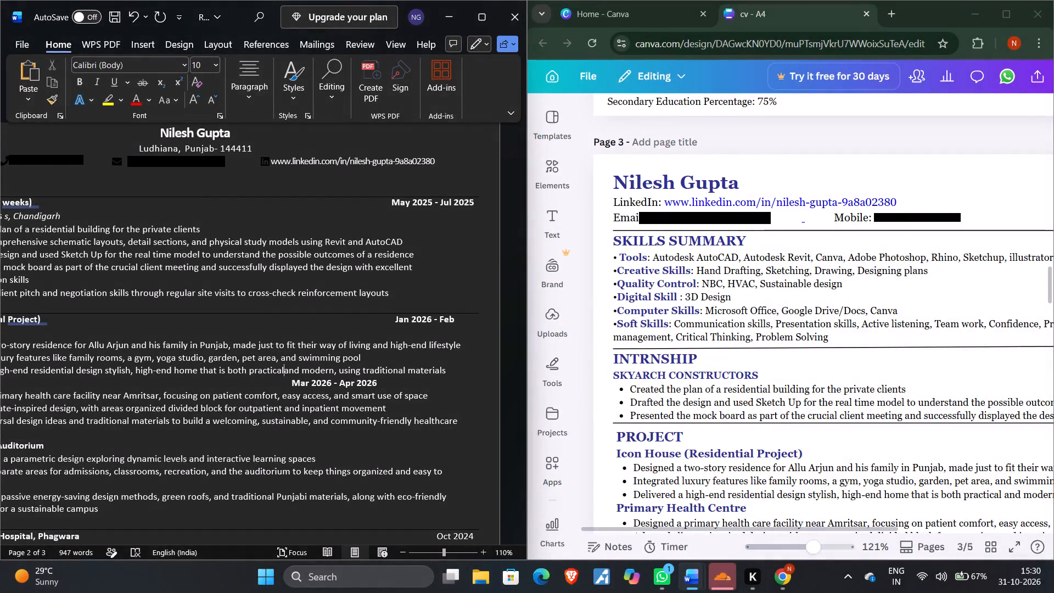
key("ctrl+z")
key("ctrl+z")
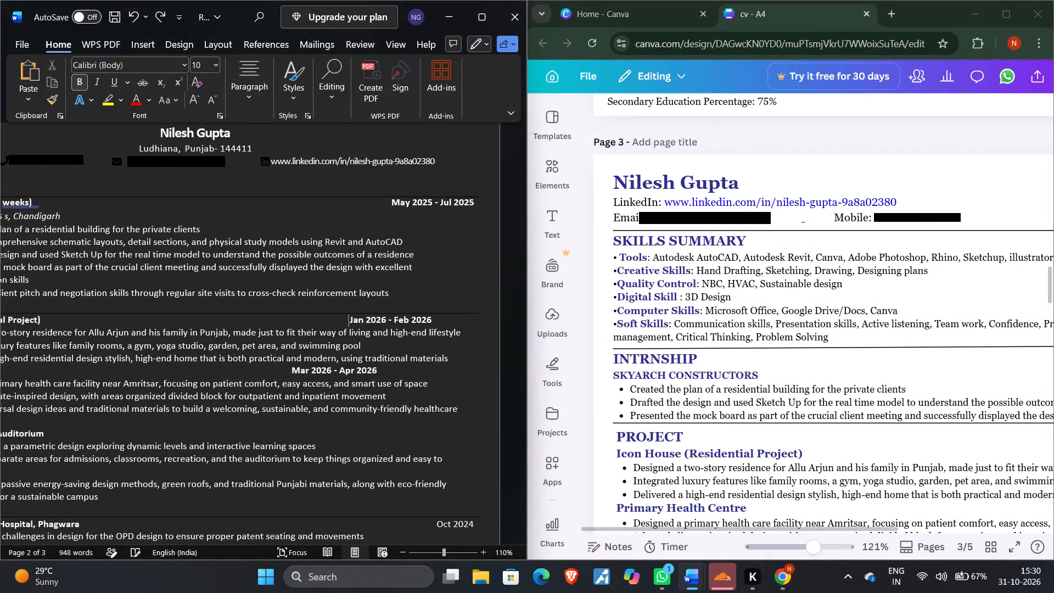
Shift the Icon House date range Jan 2026 - Feb 2026 to the page's right margin with spaces, keeping it on one line.
key("space")
key("space")
key("space")
key("space")
key("space")
key("space")
key("space")
key("space")
key("space")
key("space")
key("space")
key("space")
key("space")
key("space")
key("space")
key("space")
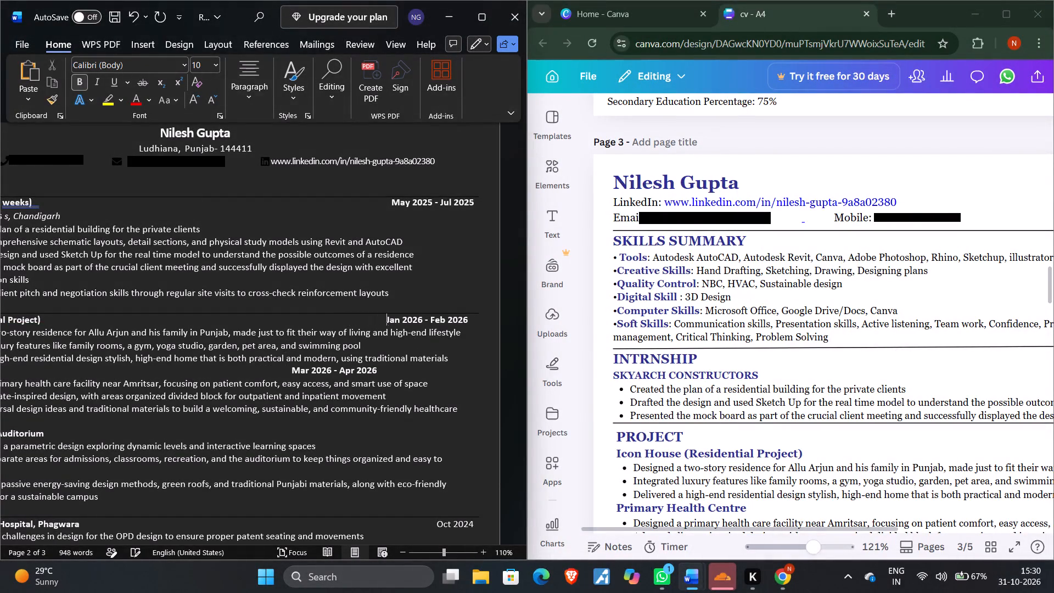
key("space")
key("space")
key("space")
key("space")
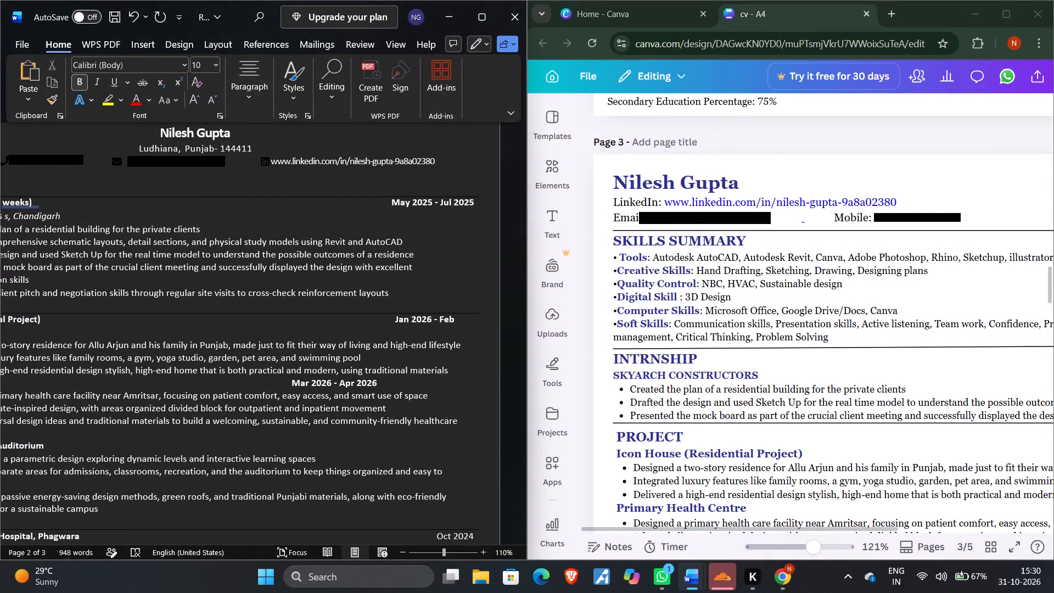
key("BackSpace")
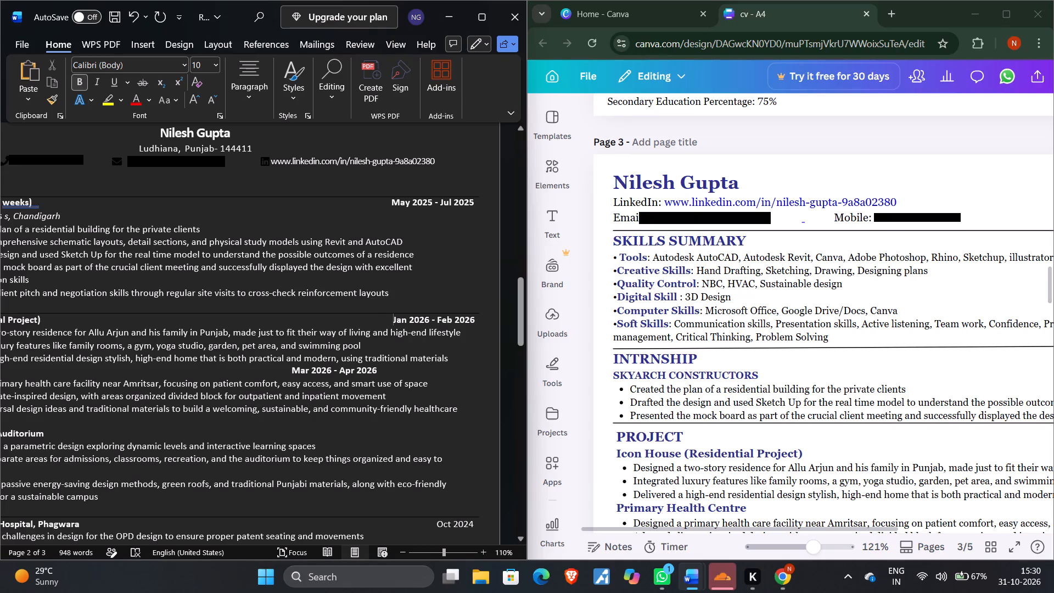
Shift the Primary Health Centre date range Mar 2026 - Apr 2026 with spaces to align with the Icon House dates.
left_click(288, 368)
key("space")
key("space")
key("space")
key("space")
key("space")
key("space")
key("space")
key("space")
key("space")
key("space")
key("space")
key("space")
key("space")
key("space")
key("space")
key("space")
key("space")
key("space")
key("space")
key("space")
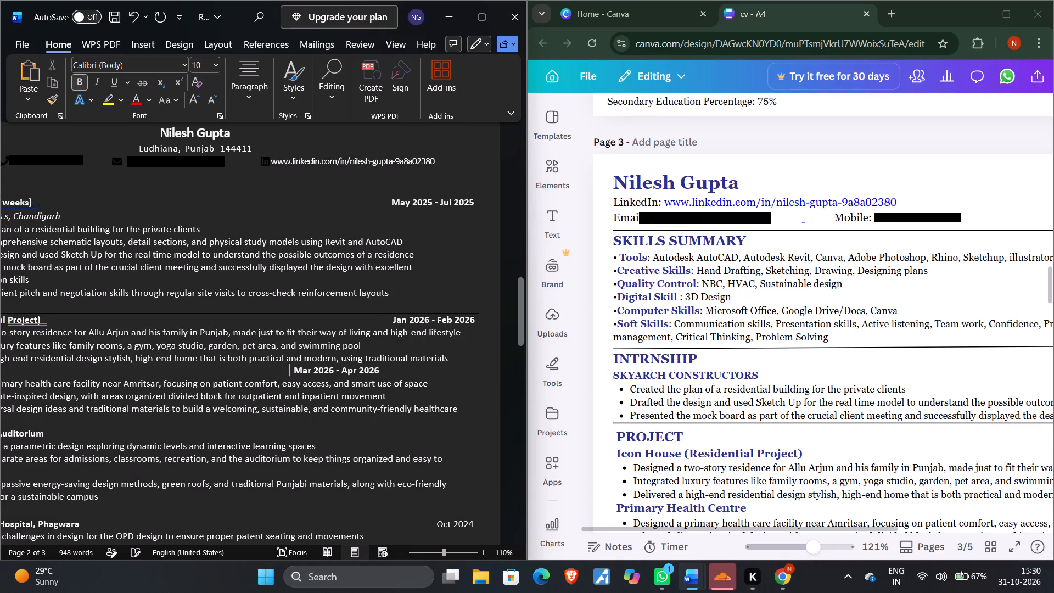
key("space")
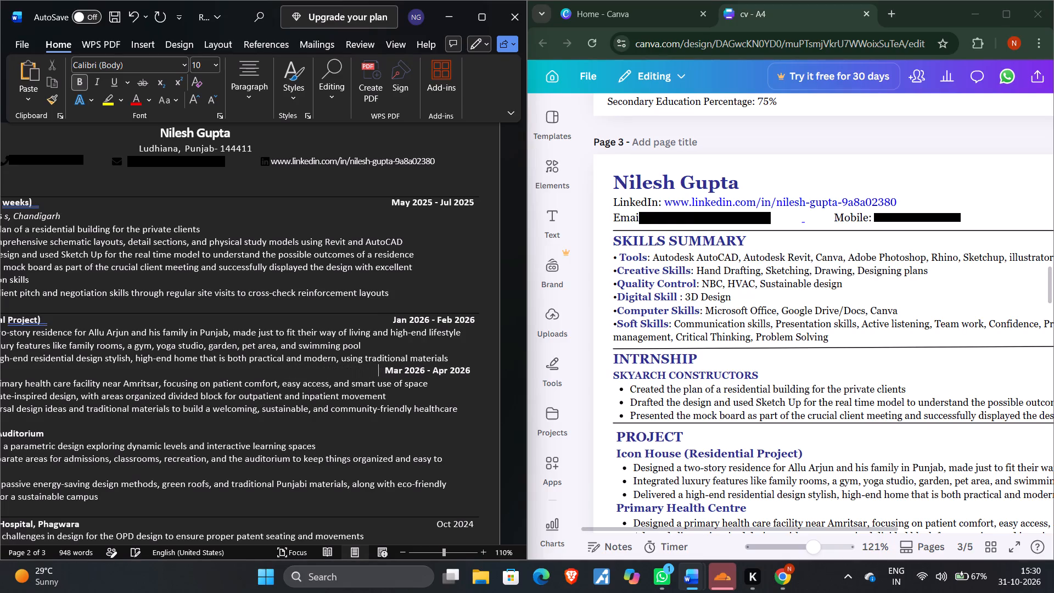
key("space")
key("space")
key("space")
key("space")
key("BackSpace")
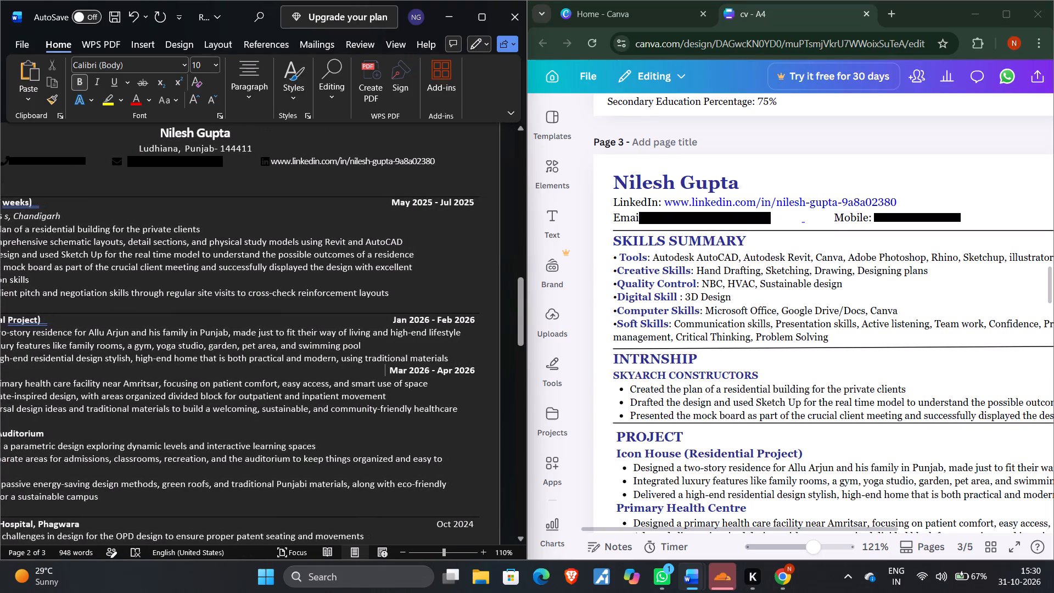
Copy the end of the Primary Health Centre line, including Mar 2026 - Apr 2026, and paste it after the Academic Block with Auditorium heading.
left_click_drag(384, 373, 459, 365)
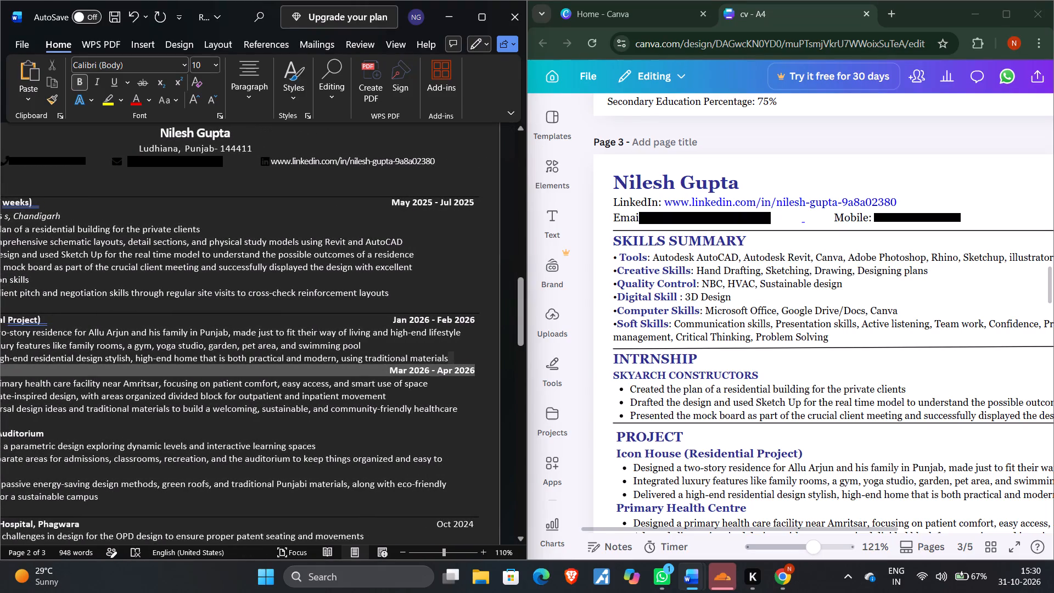
left_click_drag(459, 365, 464, 370)
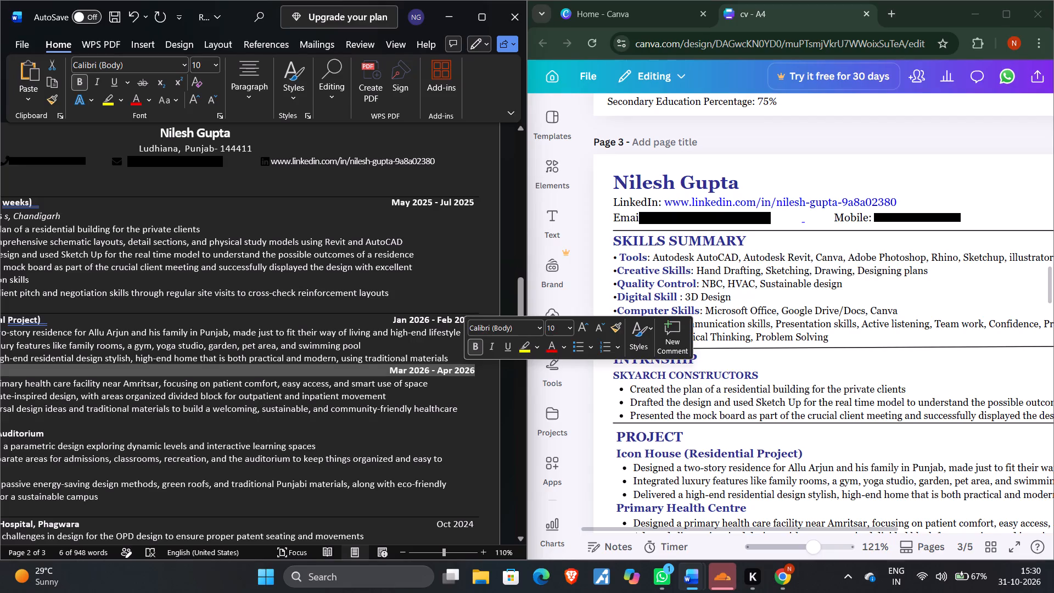
key("ctrl+c")
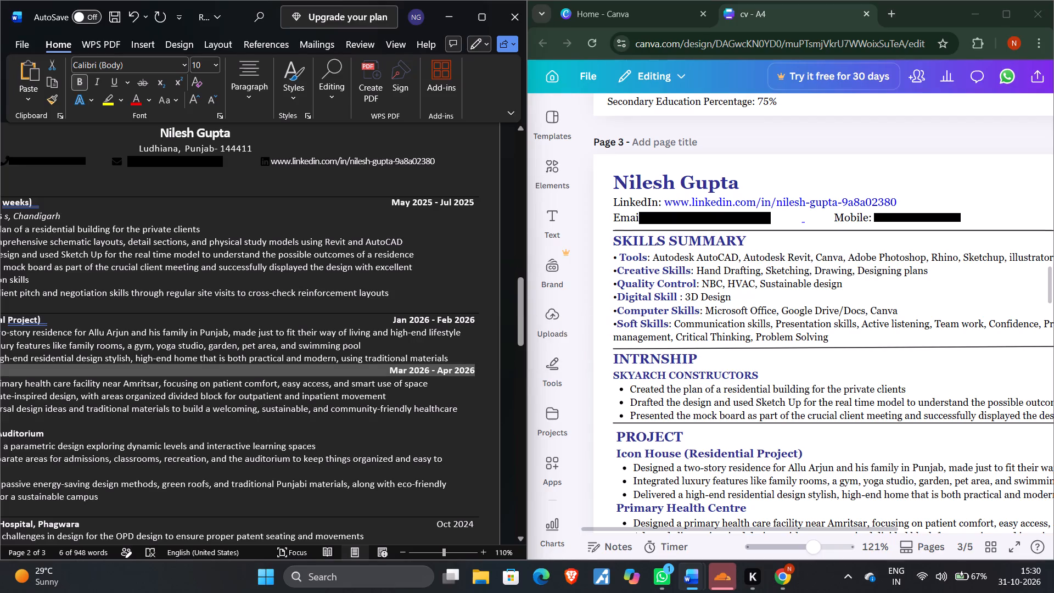
left_click(393, 437)
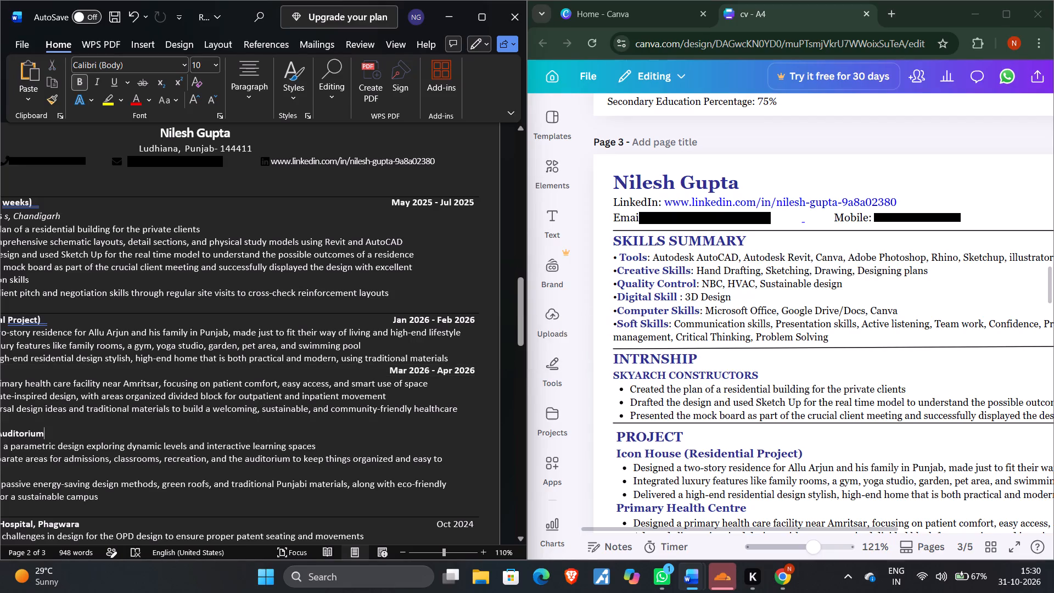
key("ctrl+v")
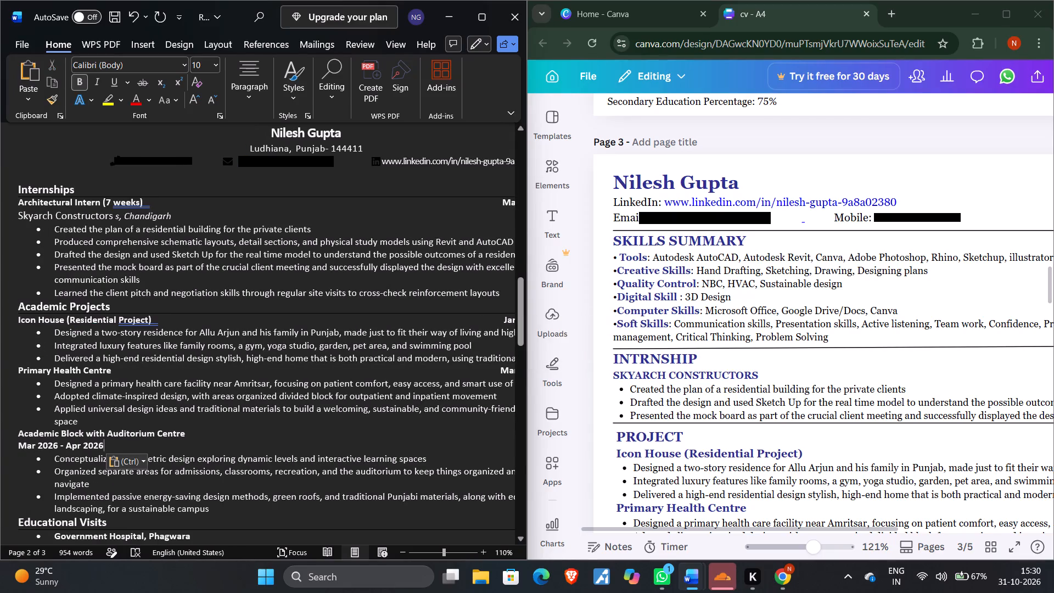
Remove the extra spaces before the Academic Block with Auditorium date range so Mar 2026 - Apr 2026 fits on the heading line, aligned with the dates above.
left_click(18, 452)
left_click(17, 439)
key("BackSpace")
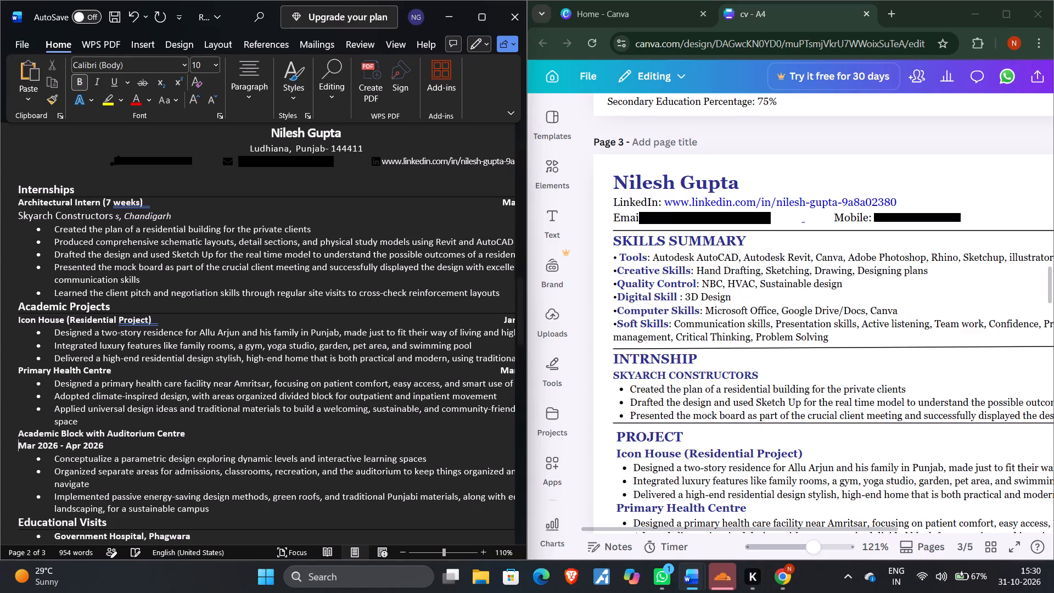
key("BackSpace")
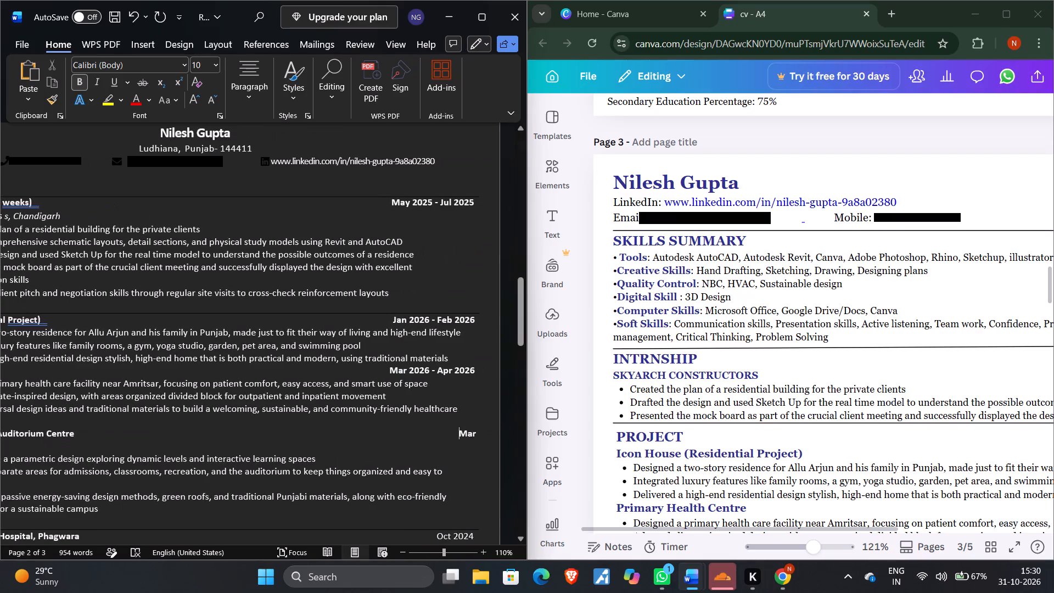
key("BackSpace")
key("BackSpace")
key("BackSpace")
key("BackSpace")
key("BackSpace")
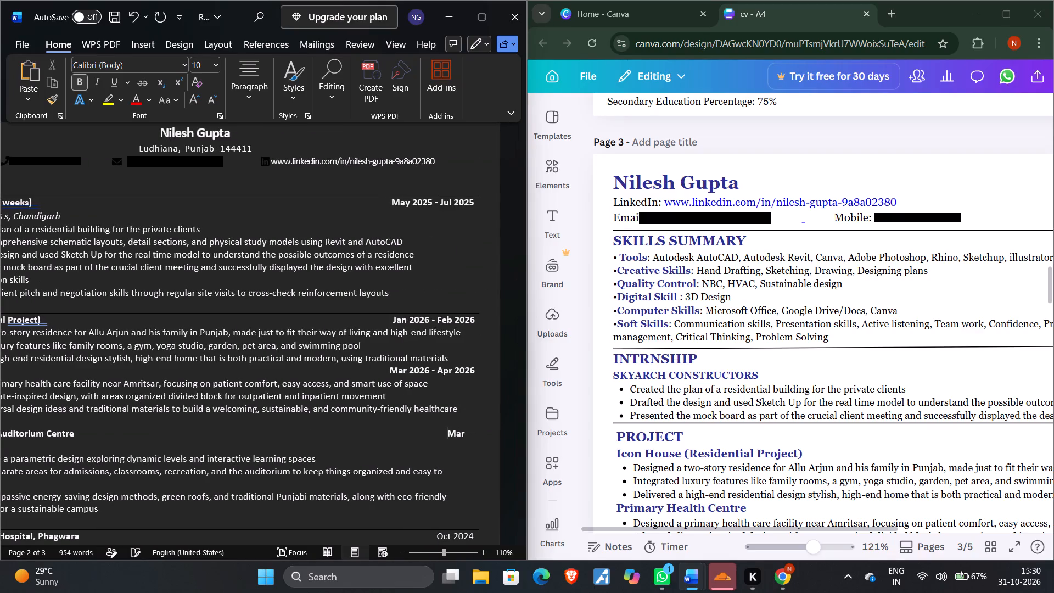
key("BackSpace")
key("BackSpace")
key("BackSpace")
key("BackSpace")
key("BackSpace")
key("BackSpace")
key("BackSpace")
key("BackSpace")
key("BackSpace")
key("BackSpace")
key("BackSpace")
key("BackSpace")
key("BackSpace")
key("BackSpace")
key("BackSpace")
key("BackSpace")
key("BackSpace")
key("BackSpace")
key("BackSpace")
key("BackSpace")
key("BackSpace")
key("BackSpace")
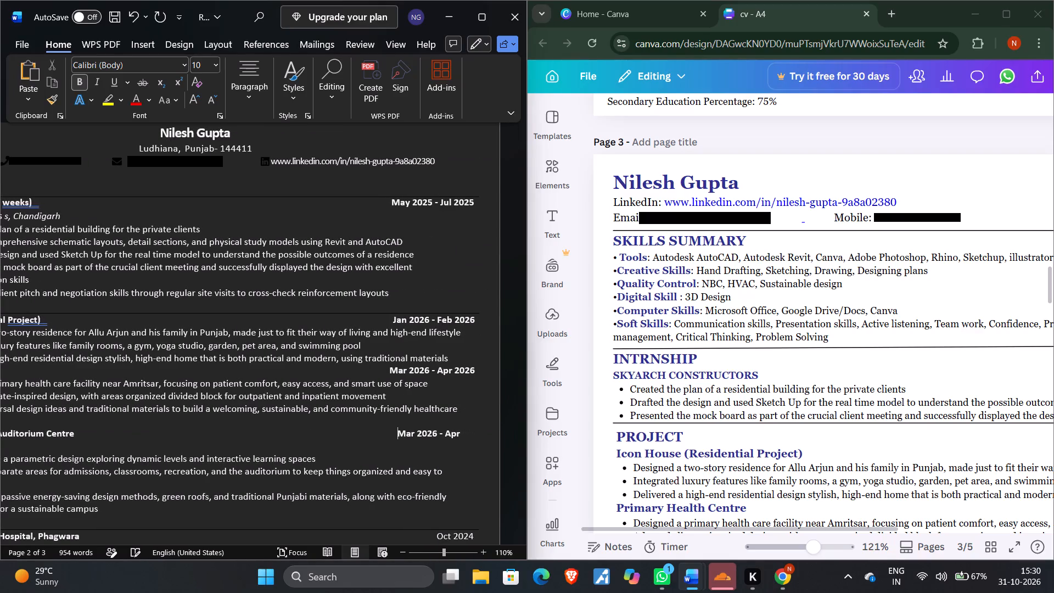
key("BackSpace")
key("BackSpace")
key("BackSpace")
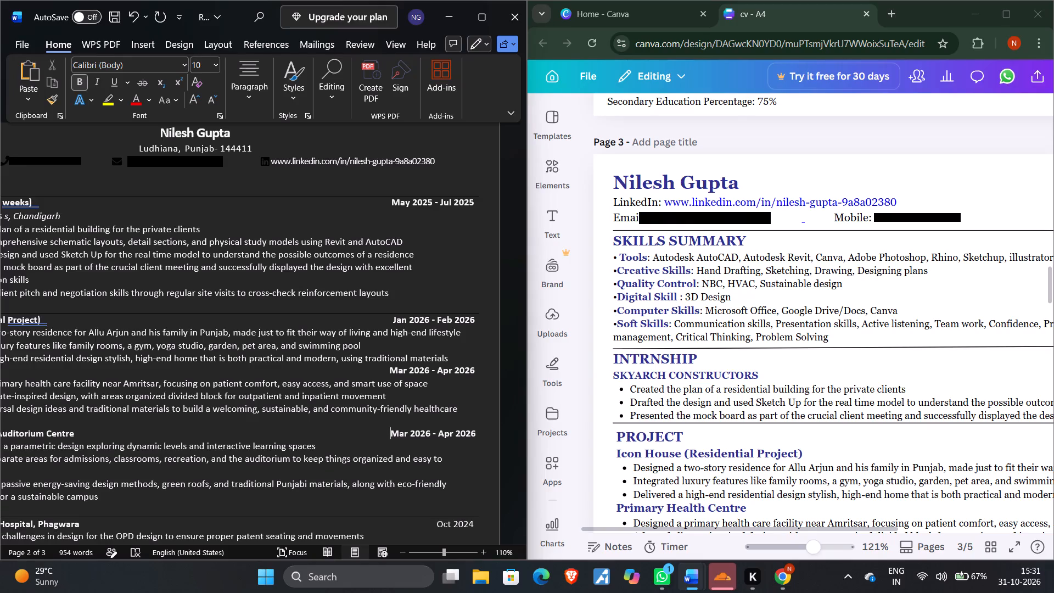
Set the start year of the Icon House date range to 2024.
scroll(1, 331, "right", 2)
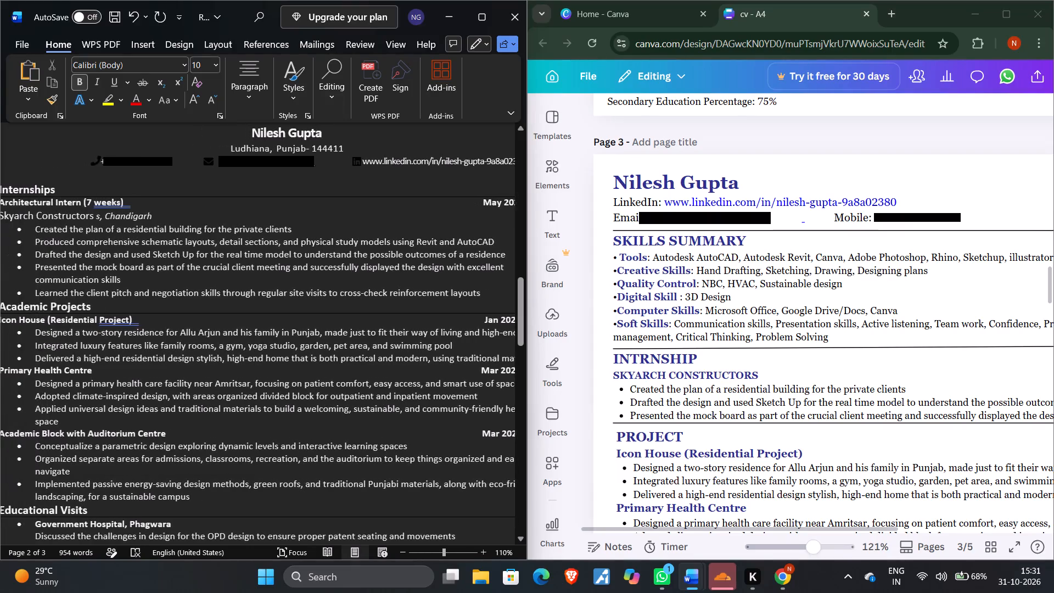
scroll(203, 360, "down", 1)
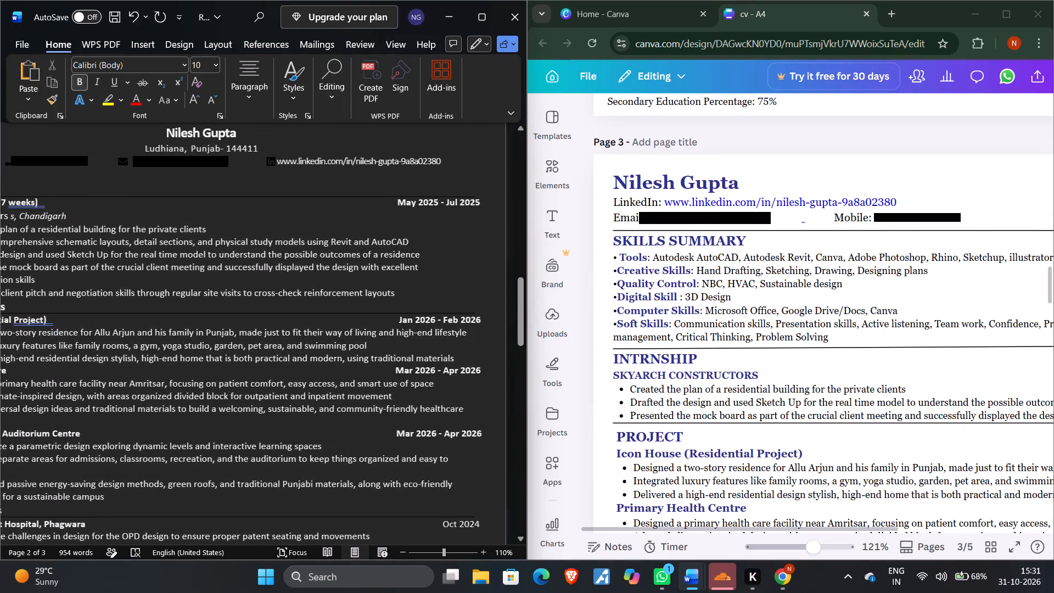
scroll(203, 360, "left", 1)
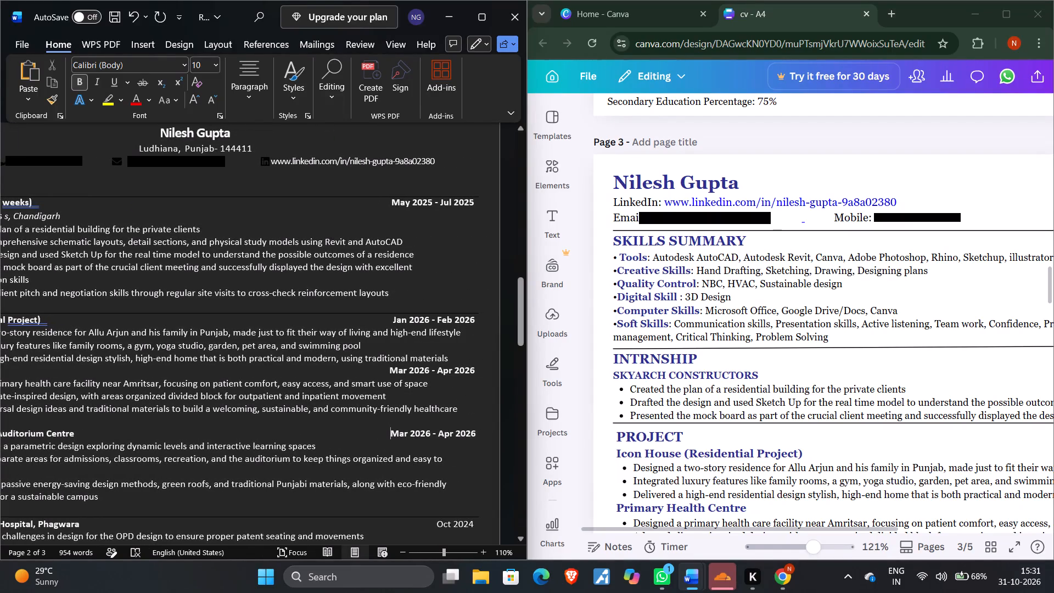
left_click(426, 322)
left_click(431, 322)
key("Left")
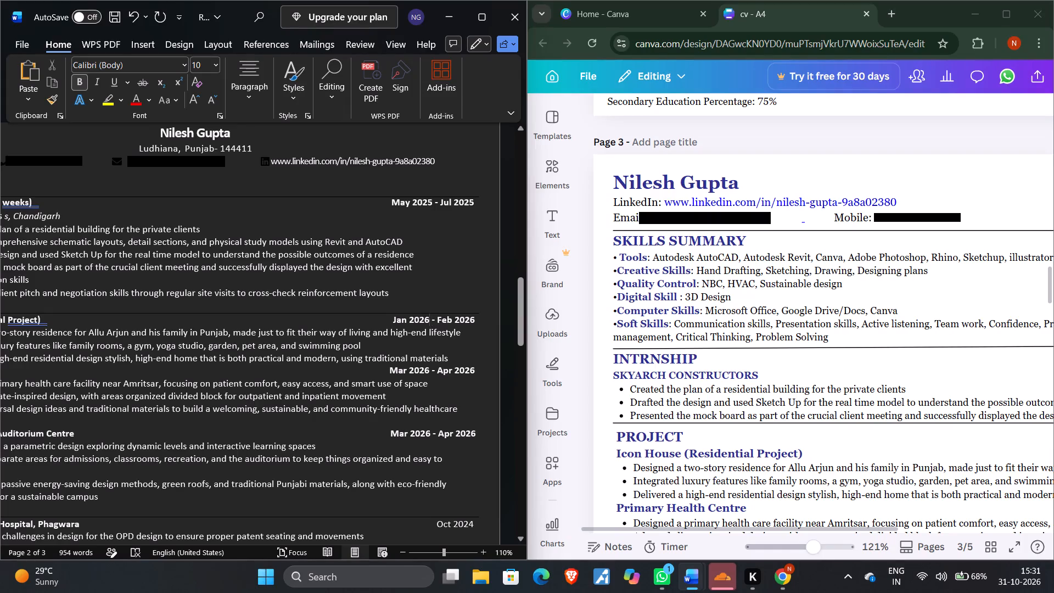
key("BackSpace")
key("4")
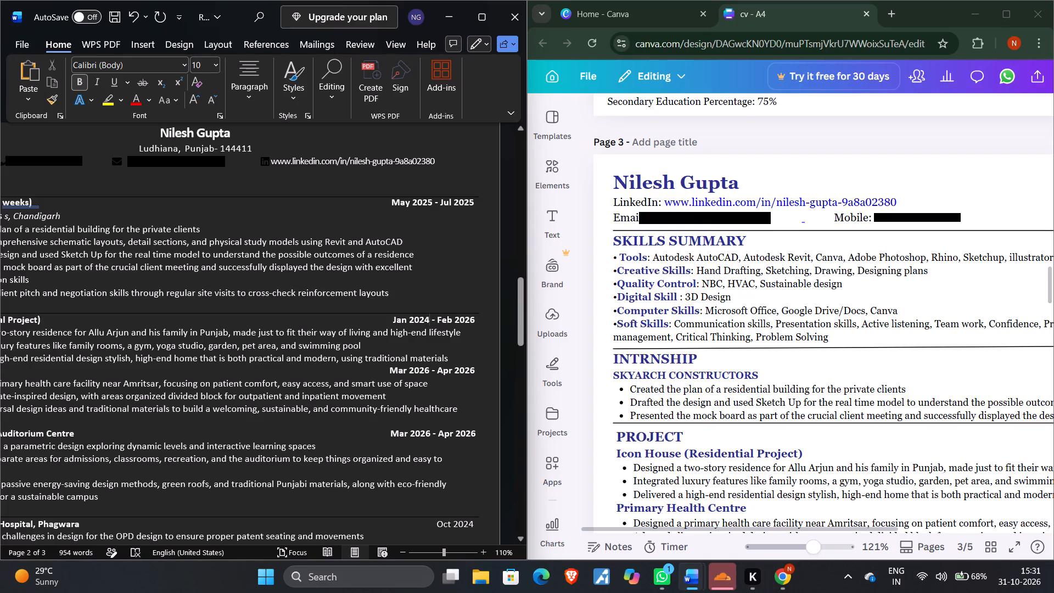
Set the end year of the Icon House date range to 2024.
key("Right")
key("Right")
key("Right")
key("Right")
key("Right")
key("Right")
key("Right")
key("Right")
key("Right")
key("Right")
key("Right")
key("Right")
key("Right")
key("Left")
key("Left")
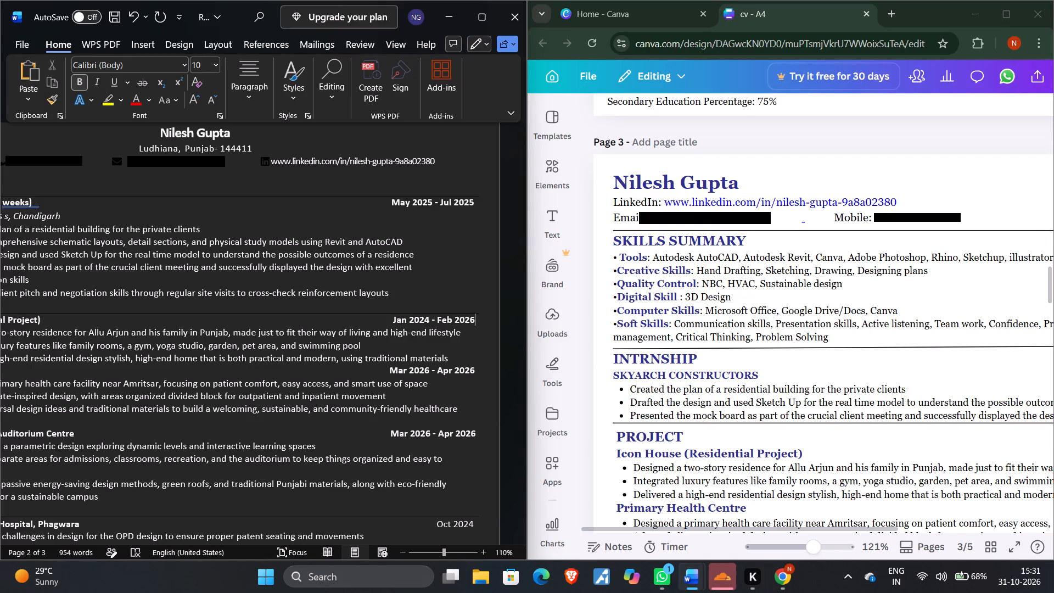
key("BackSpace")
key("4")
Replace the end month of the Icon House date range with May.
key("Left")
key("Left")
key("Left")
key("Left")
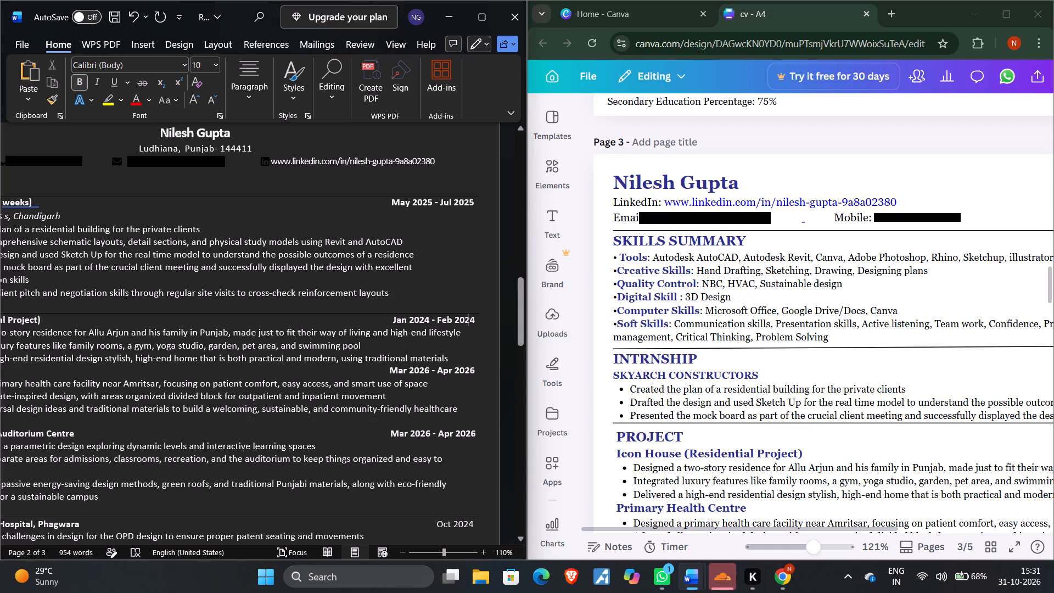
key("Left")
key("BackSpace")
key("BackSpace")
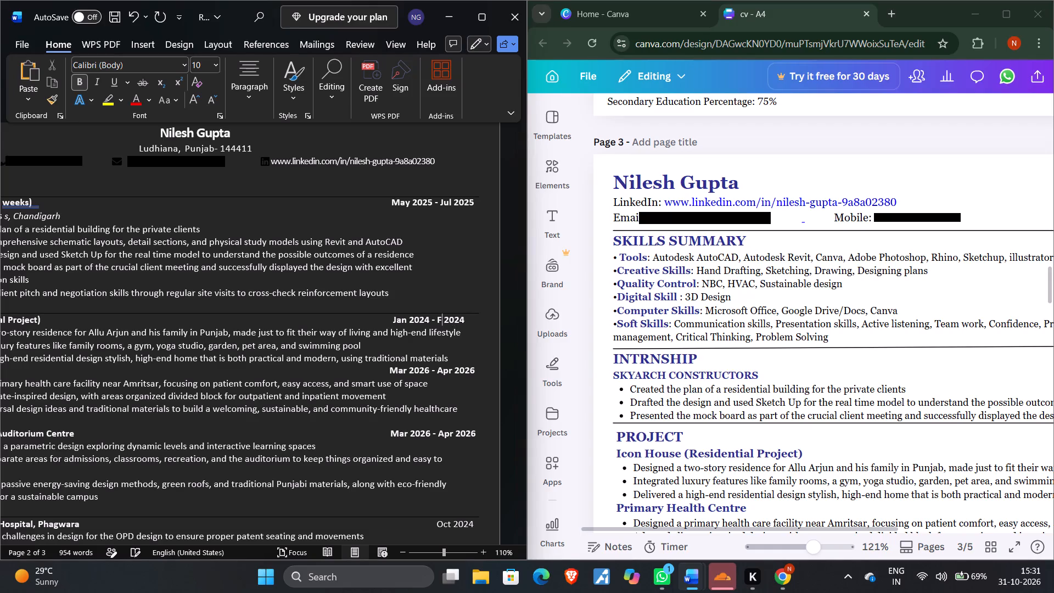
key("BackSpace")
type("may")
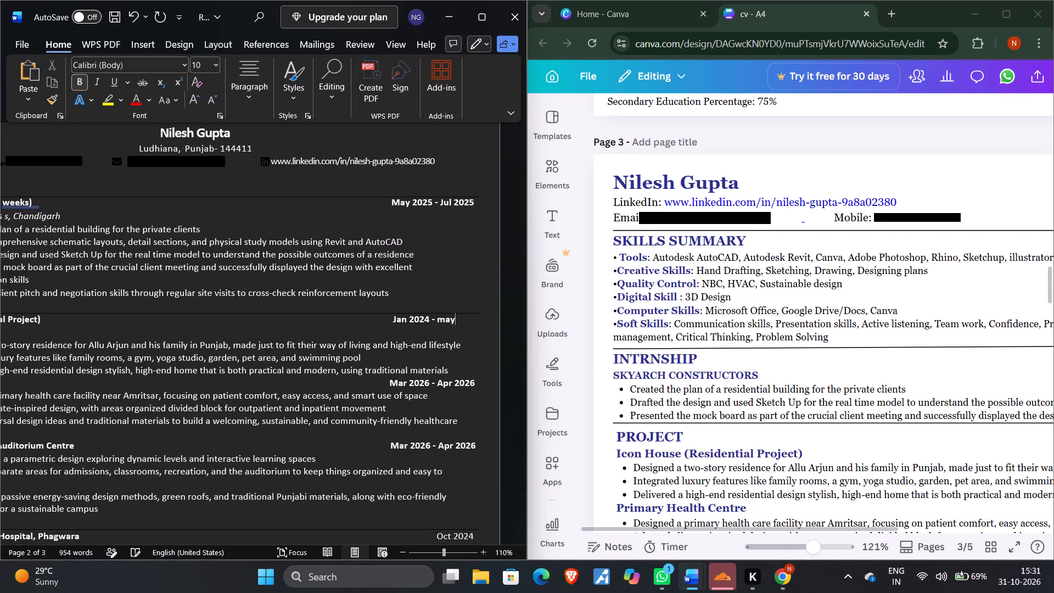
key("BackSpace")
key("BackSpace")
key("BackSpace")
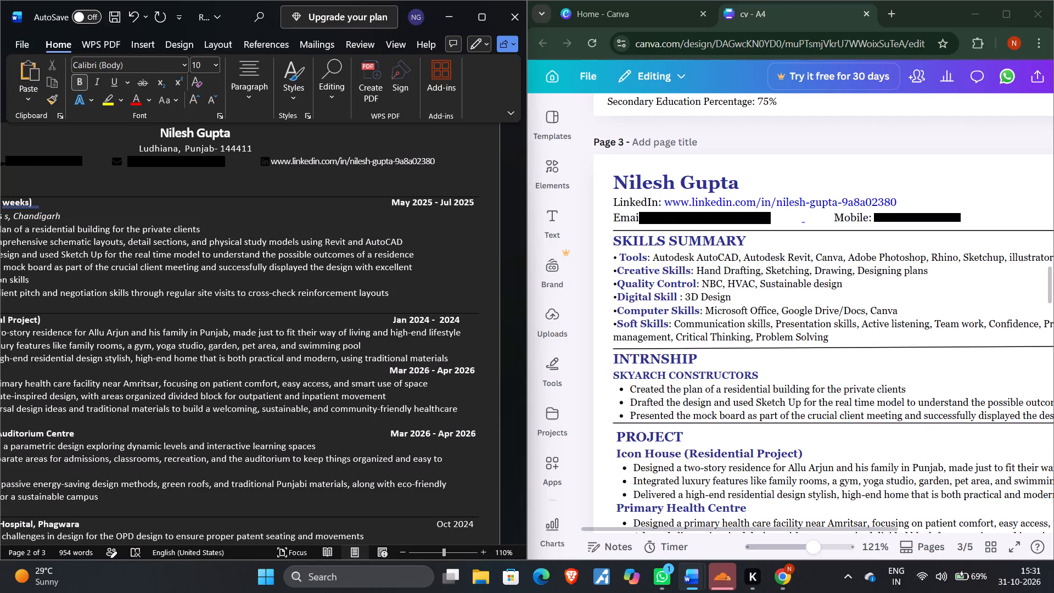
type("MA")
key("BackSpace")
type("ay")
Remove a space before the Icon House date range so Jan 2024 - May 2024 fits on the heading line.
key("Left")
key("Left")
key("Left")
key("Left")
key("Left")
key("Left")
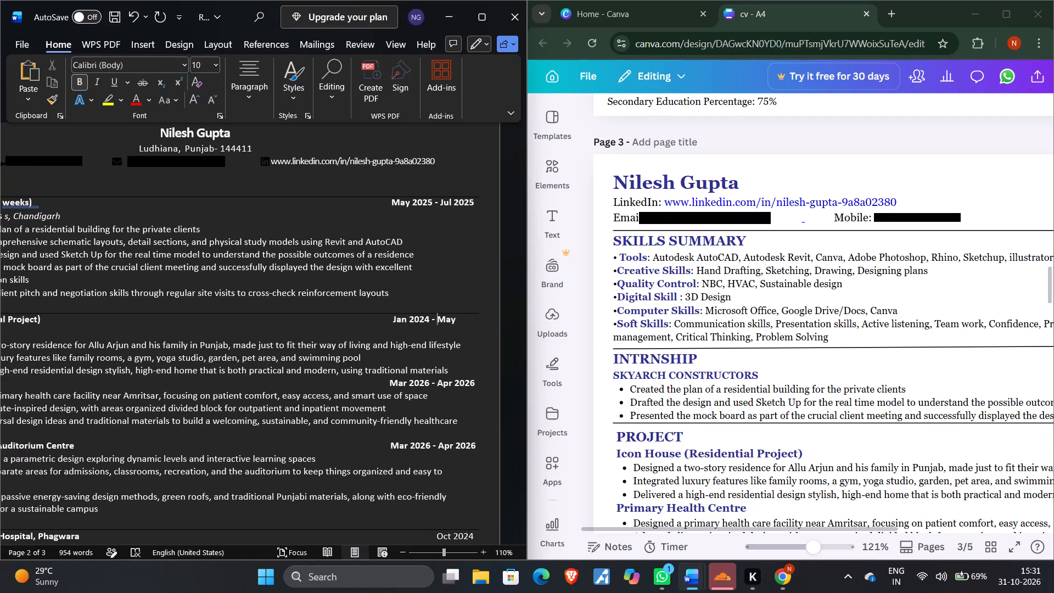
key("Left")
key("Left")
key("Left")
key("Left")
key("Left")
key("Left")
key("Left")
key("Left")
key("BackSpace")
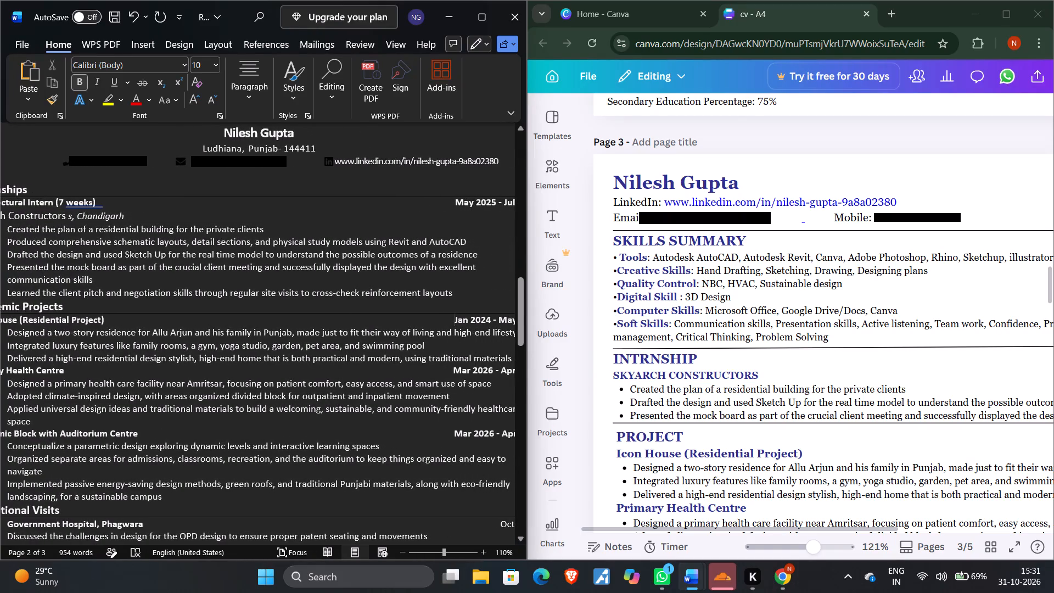
scroll(468, 370, "left", 1)
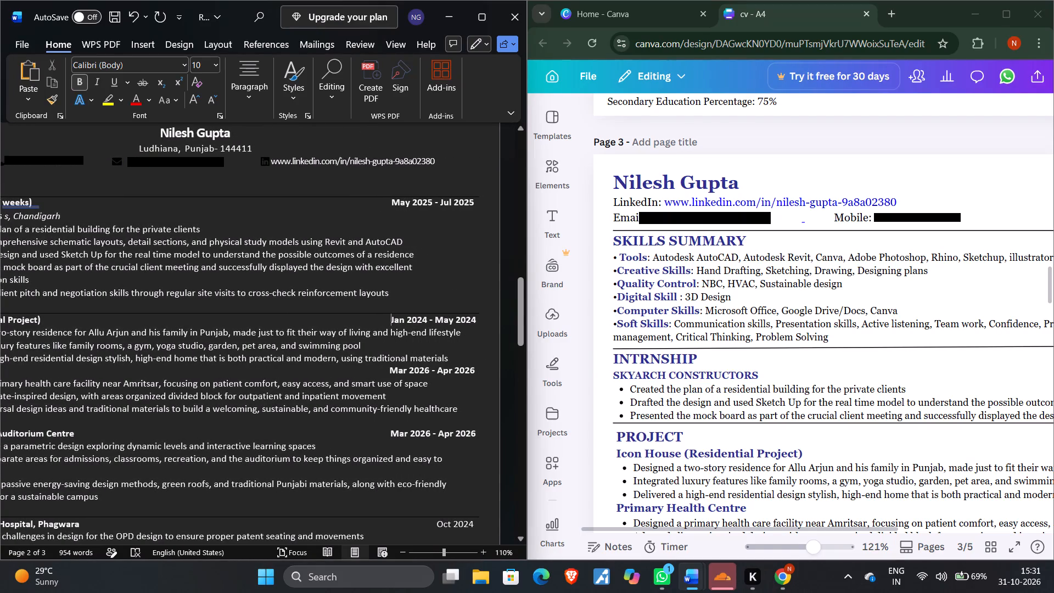
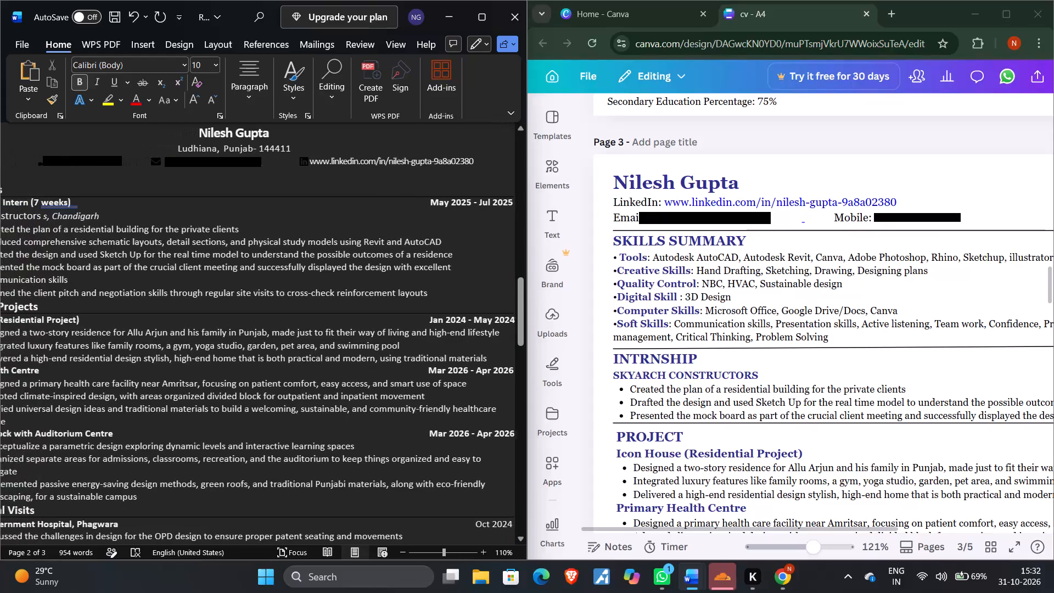
Review the project date ranges and the sections from Internships down to Skills in the second resume.
scroll(363, 326, "right", 1)
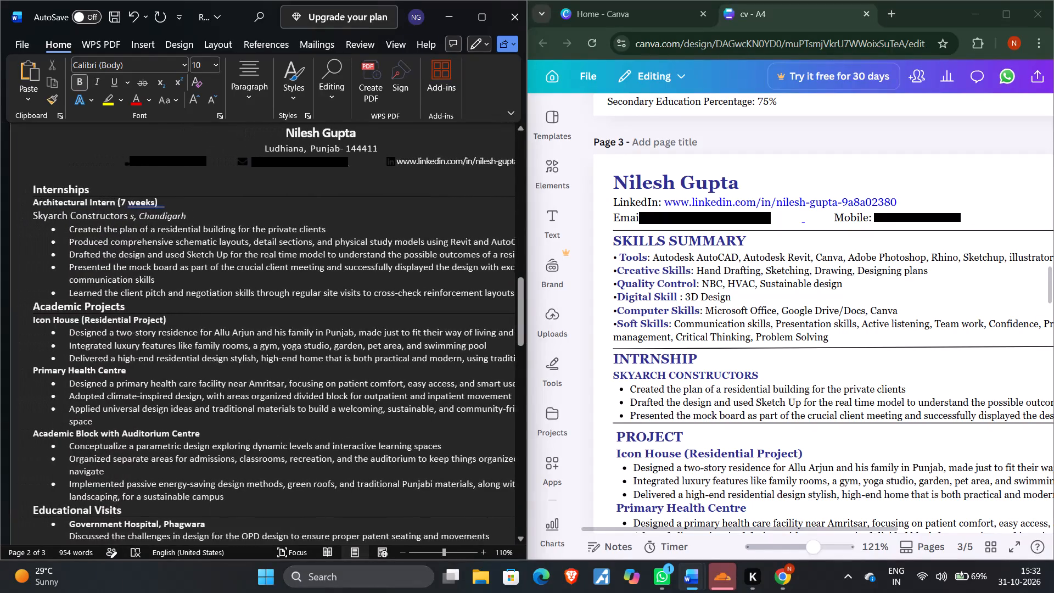
scroll(363, 326, "right", 1)
scroll(363, 326, "left", 2)
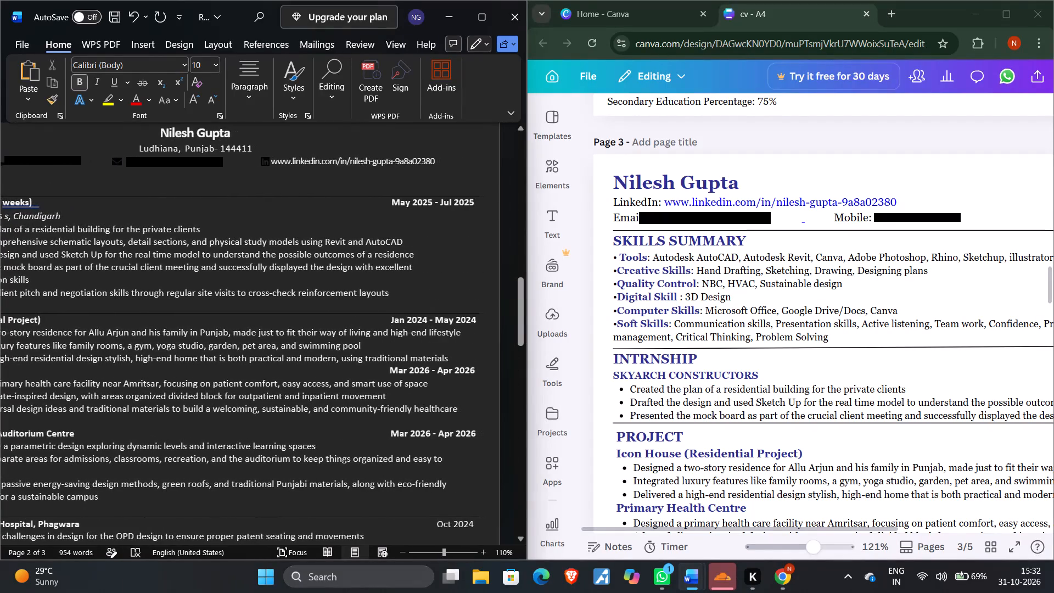
left_click(480, 430)
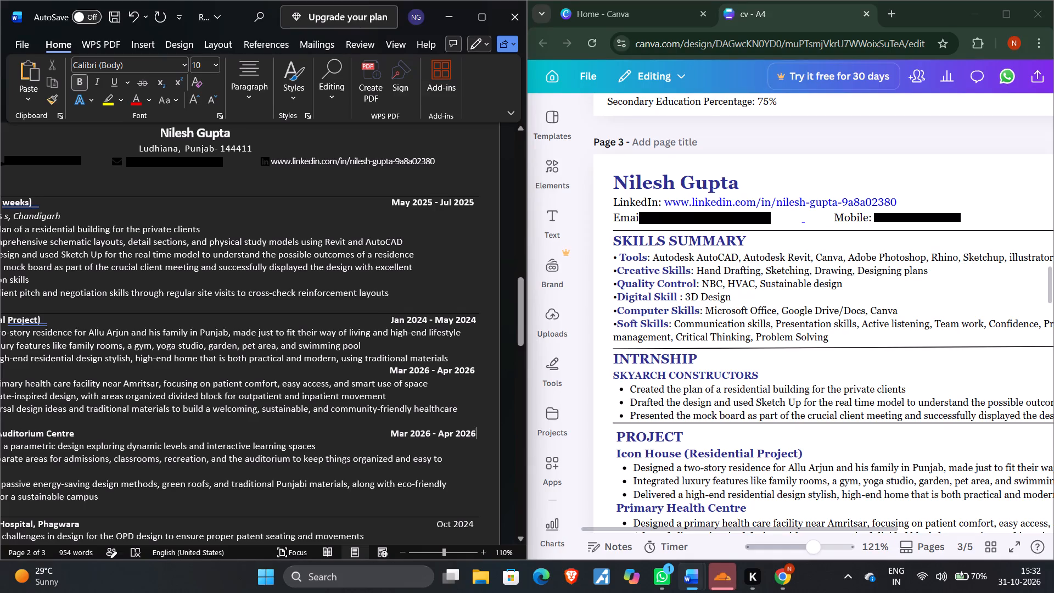
scroll(458, 402, "right", 1)
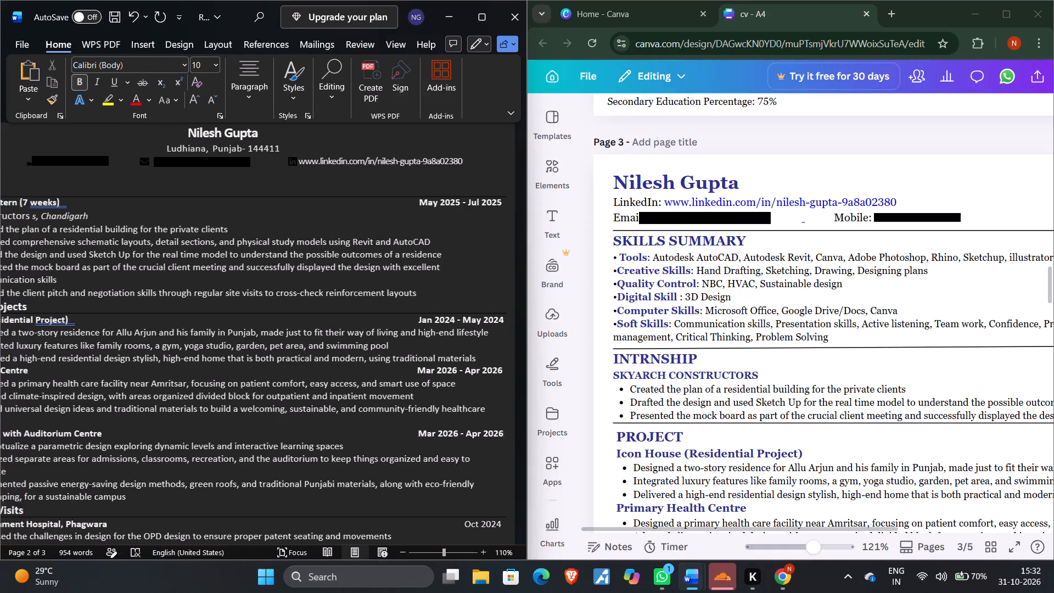
scroll(458, 402, "right", 1)
scroll(458, 402, "down", 1)
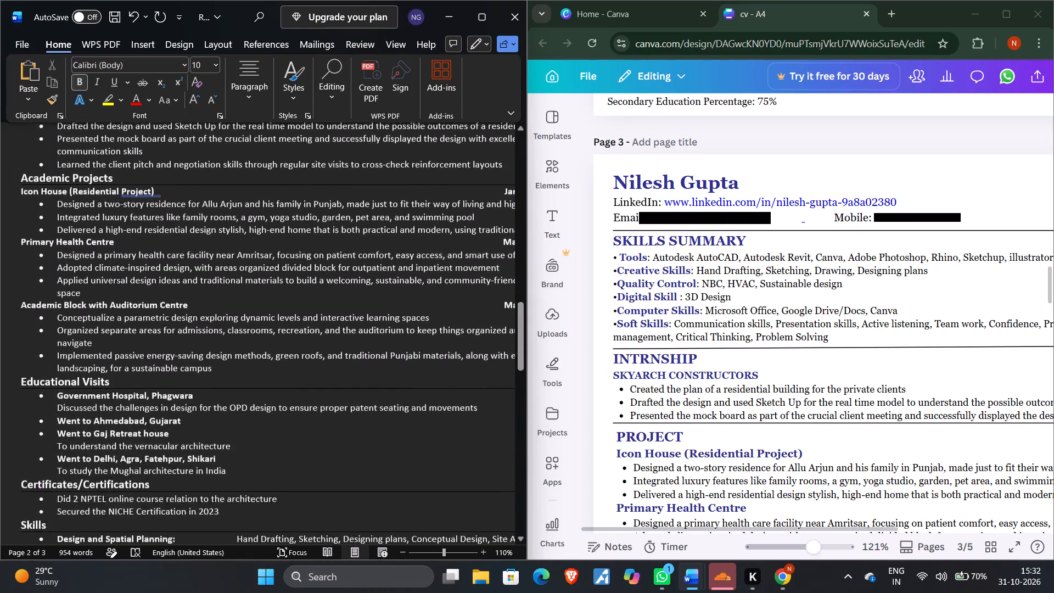
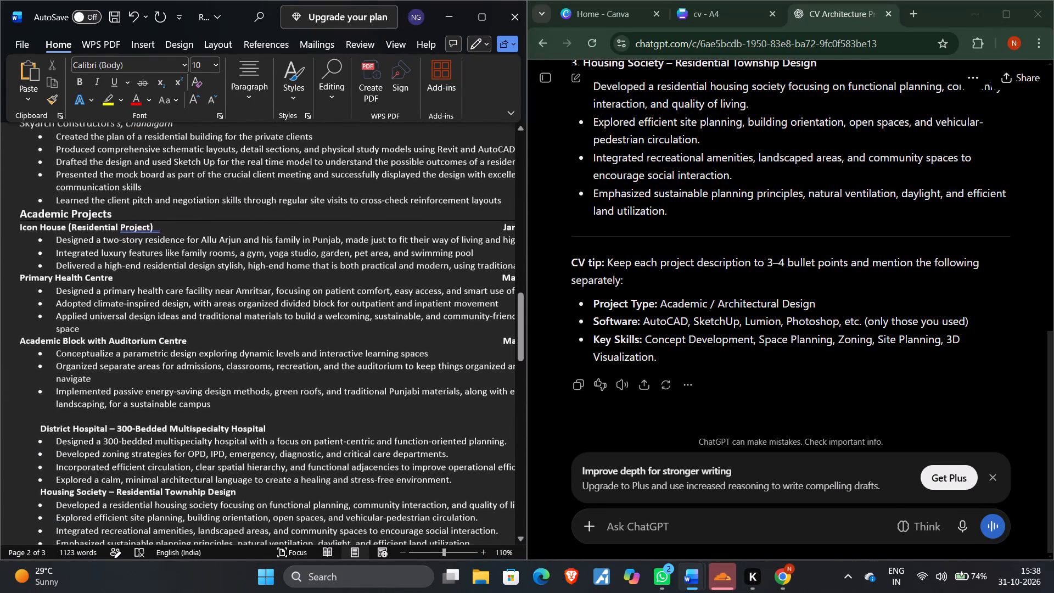
scroll(83, 418, "down", 1)
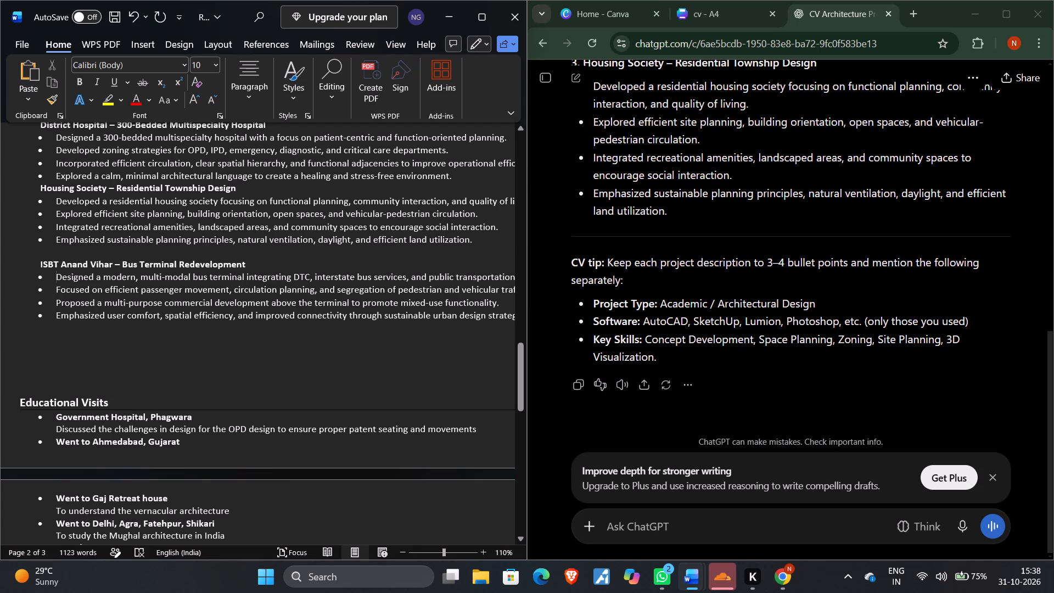
left_click_drag(27, 264, 249, 276)
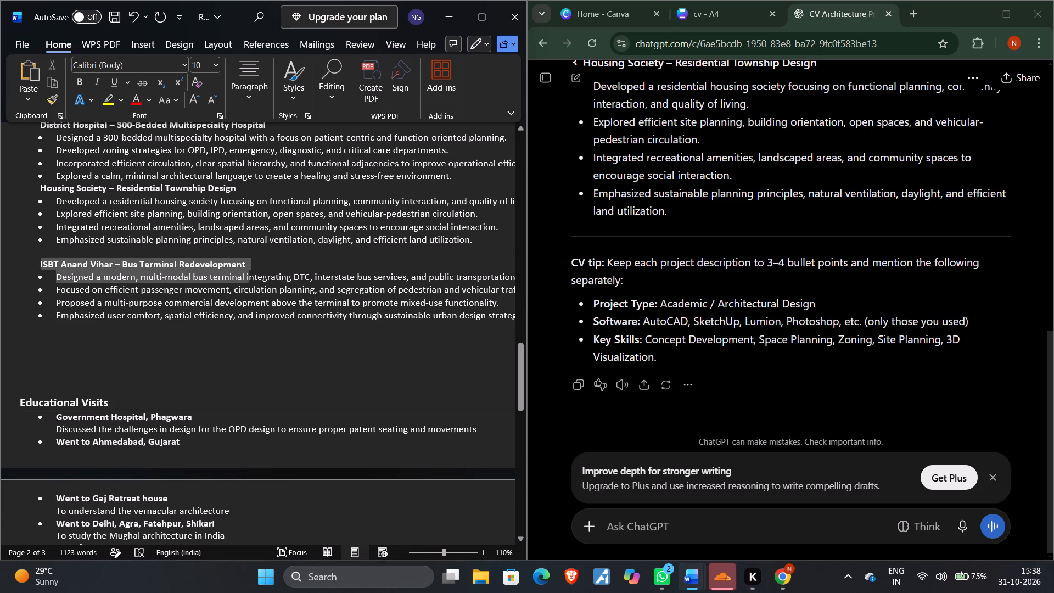
left_click_drag(249, 276, 249, 262)
key("ctrl+x")
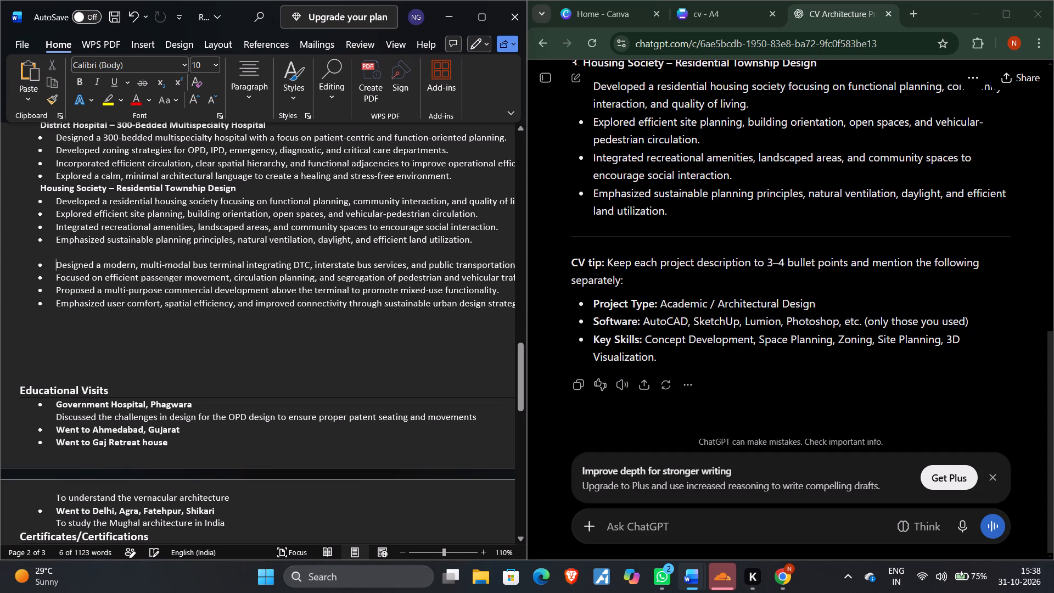
scroll(152, 216, "up", 2)
scroll(138, 270, "up", 1)
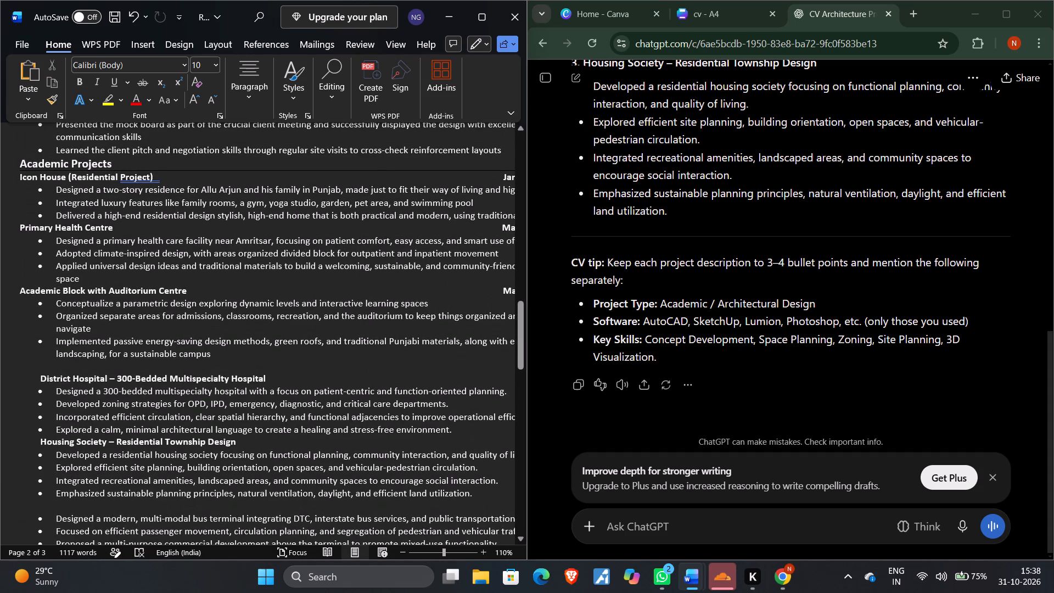
left_click_drag(160, 178, 4, 174)
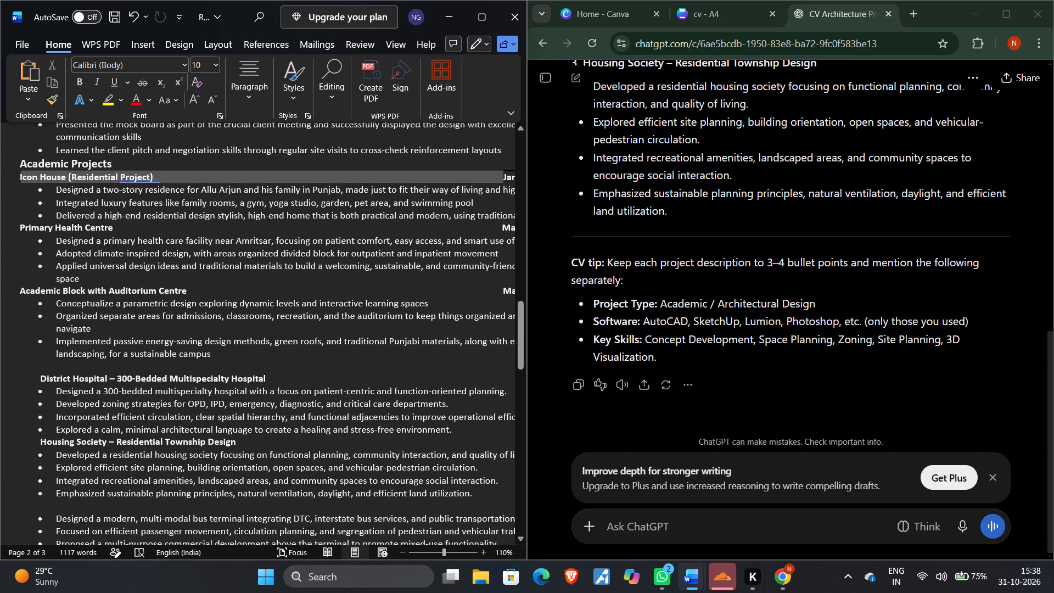
left_click_drag(4, 174, 1, 172)
left_click(98, 186)
left_click(12, 176)
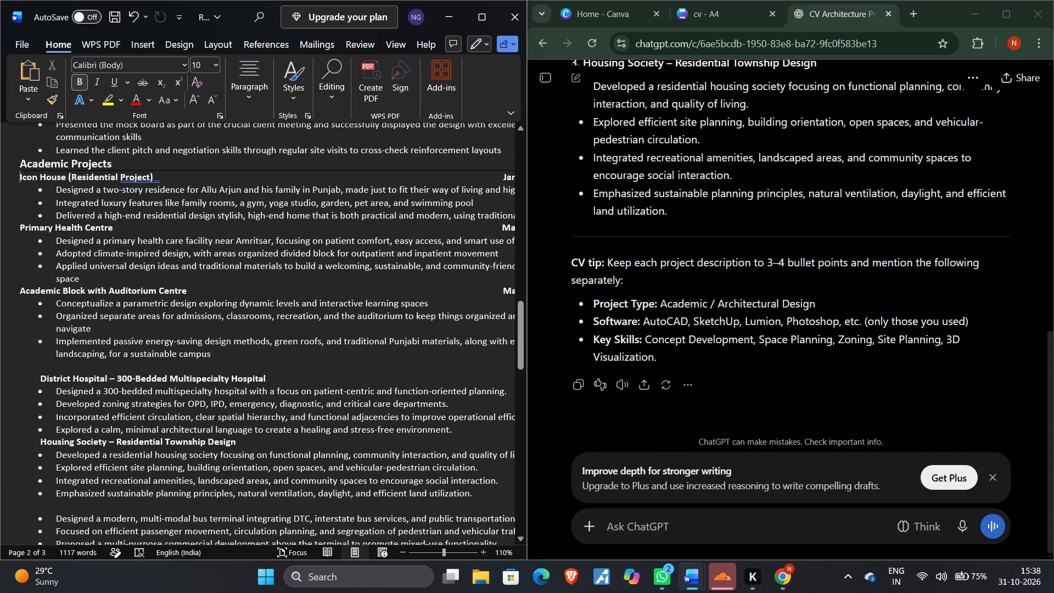
left_click_drag(21, 178, 149, 174)
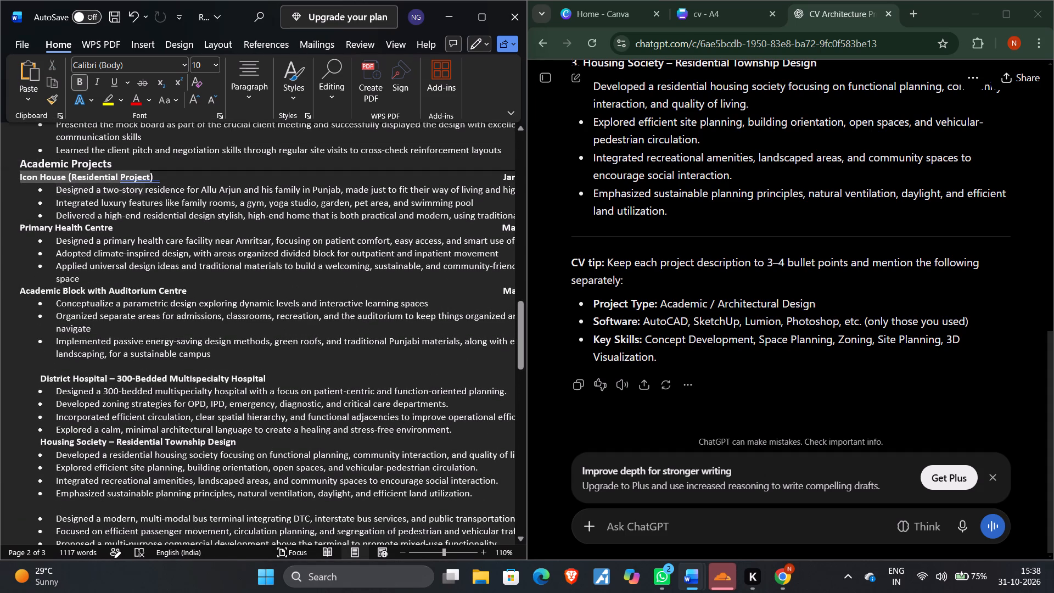
left_click_drag(149, 174, 136, 181)
left_click_drag(136, 181, 136, 181)
key("ctrl+v")
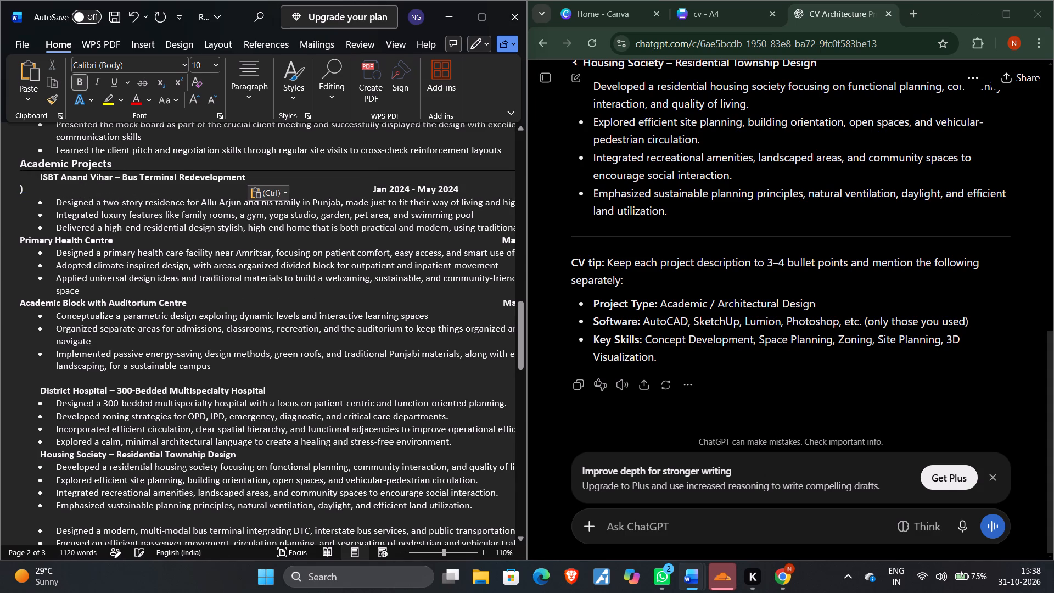
Delete the leftover closing parenthesis and the blank spacing before Jan 2024 - May 2024, keeping the date text complete.
key("Delete")
key("Delete")
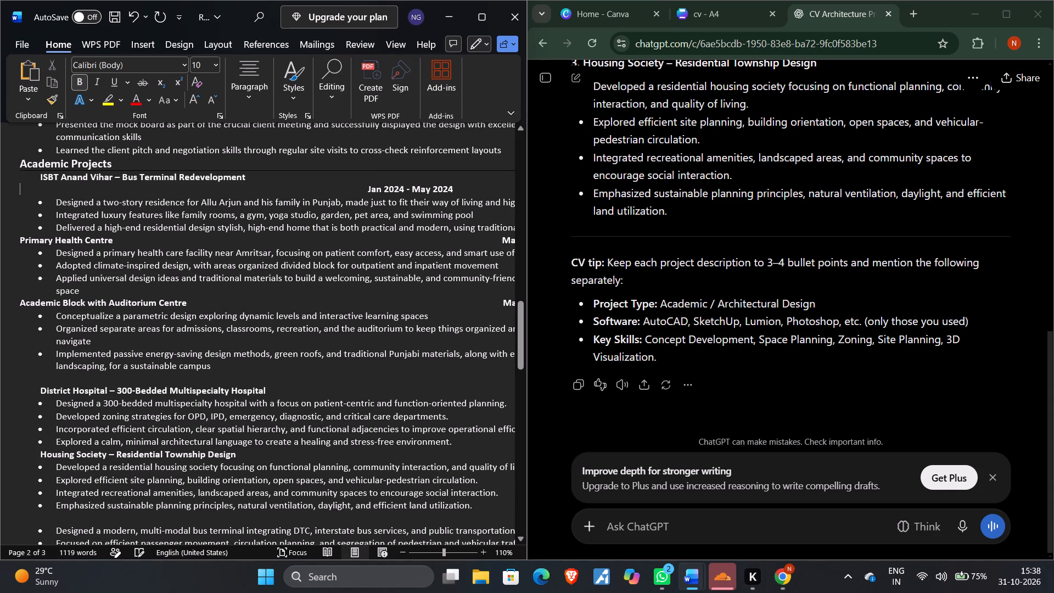
key("Delete")
key("Delete")
key("Delete")
key("Delete")
key("Delete")
key("Delete")
key("Delete")
key("Delete")
key("Delete")
key("Delete")
key("Delete")
key("Delete")
key("Delete")
key("Delete")
key("Delete")
key("Delete")
key("Delete")
key("Delete")
key("Delete")
key("Delete")
key("Delete")
key("Delete")
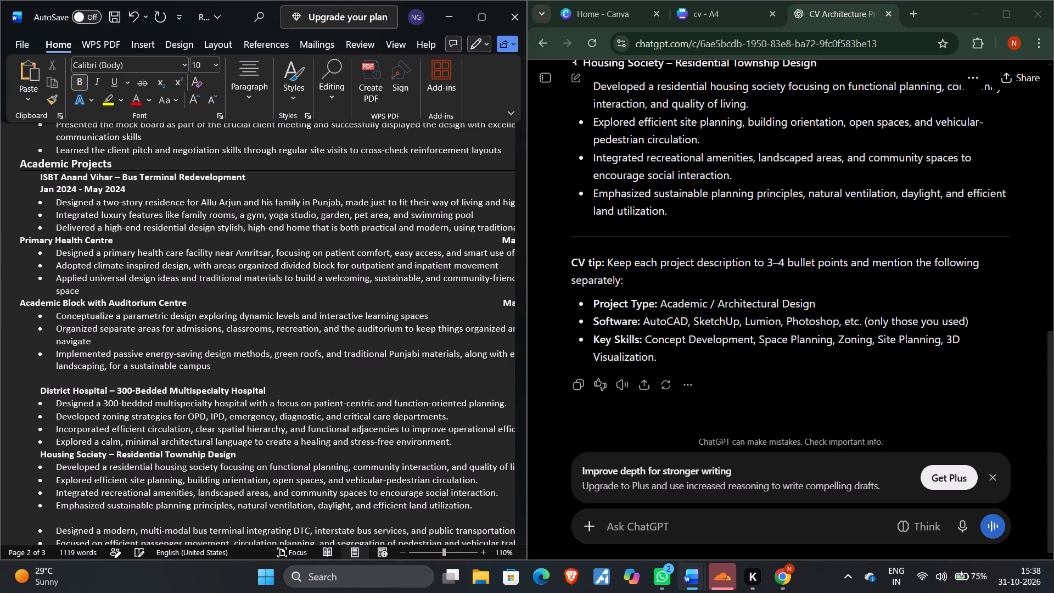
key("Delete")
key("Delete")
key("Delete")
key("Delete")
key("Delete")
key("Delete")
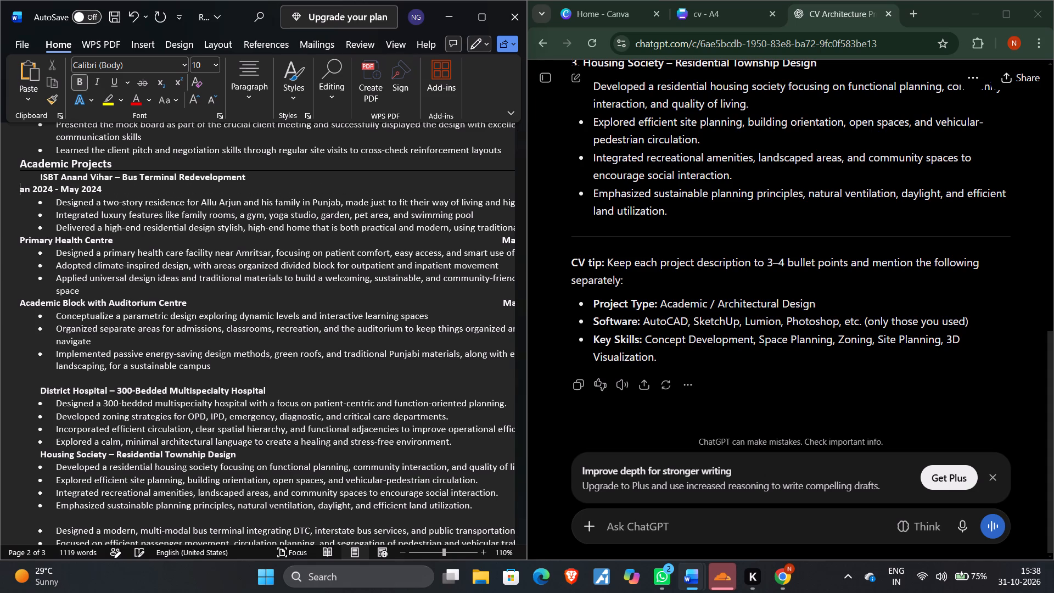
key("ctrl+z")
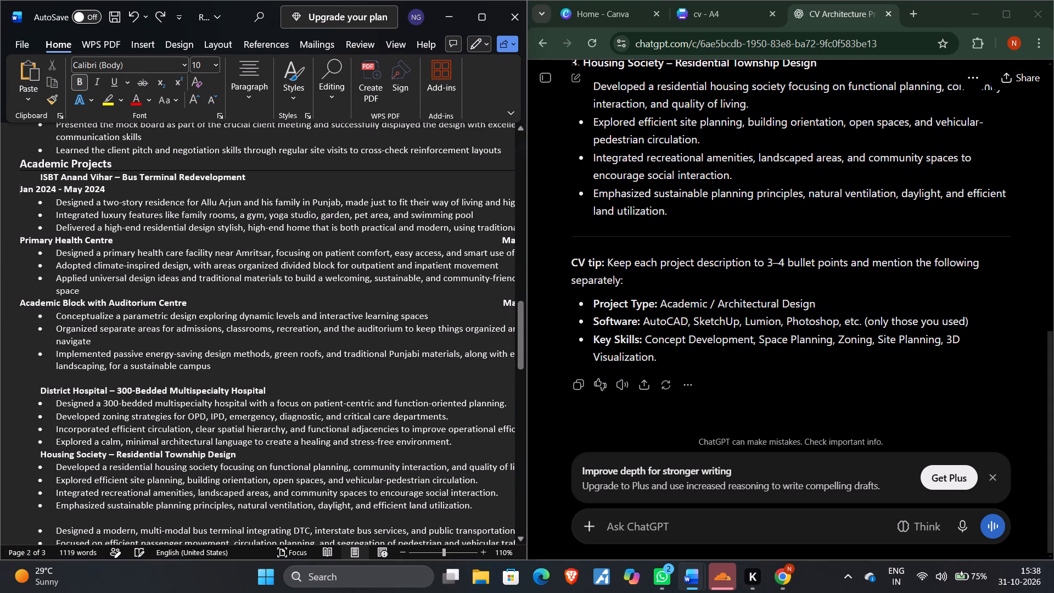
Remove the indent from the ISBT Anand Vihar heading so it aligns with the other project titles.
left_click(37, 174)
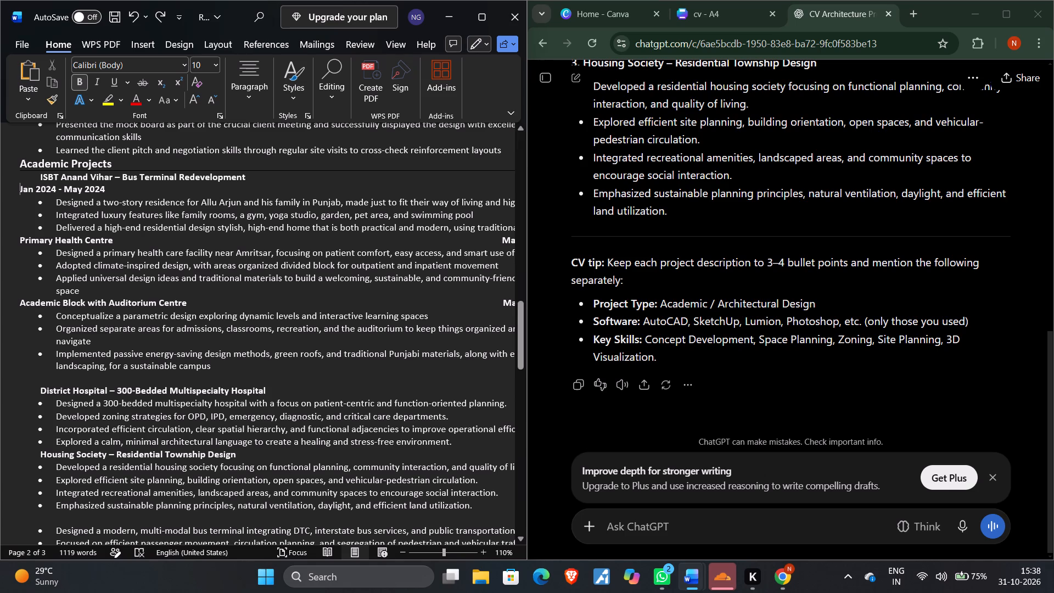
key("BackSpace")
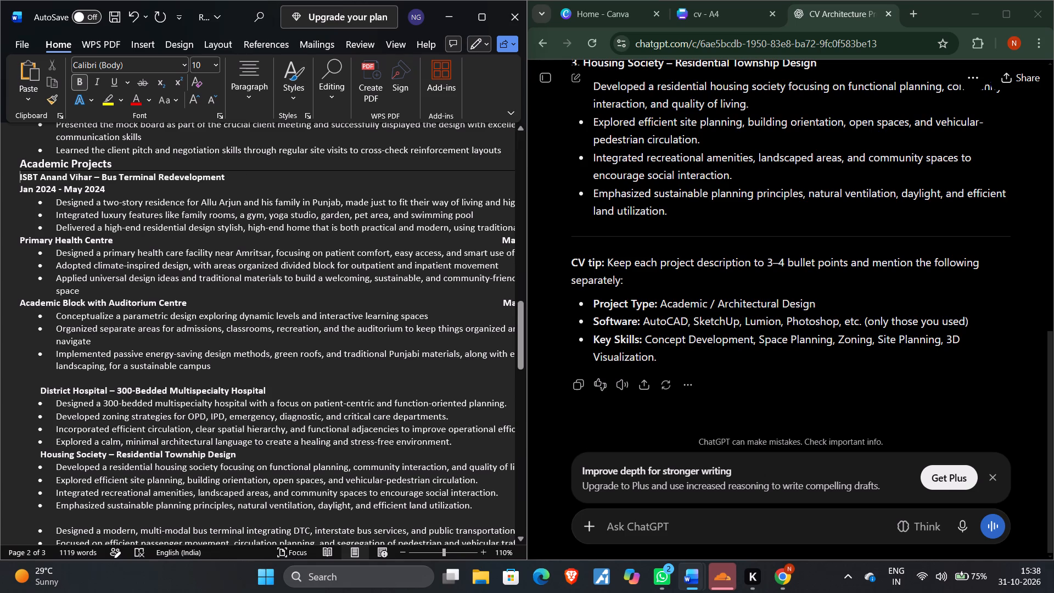
Join Jan 2024 - May 2024 onto the ISBT Anand Vihar heading line, spaced out towards the page's right margin.
left_click(445, 161)
left_click(444, 177)
key("Delete")
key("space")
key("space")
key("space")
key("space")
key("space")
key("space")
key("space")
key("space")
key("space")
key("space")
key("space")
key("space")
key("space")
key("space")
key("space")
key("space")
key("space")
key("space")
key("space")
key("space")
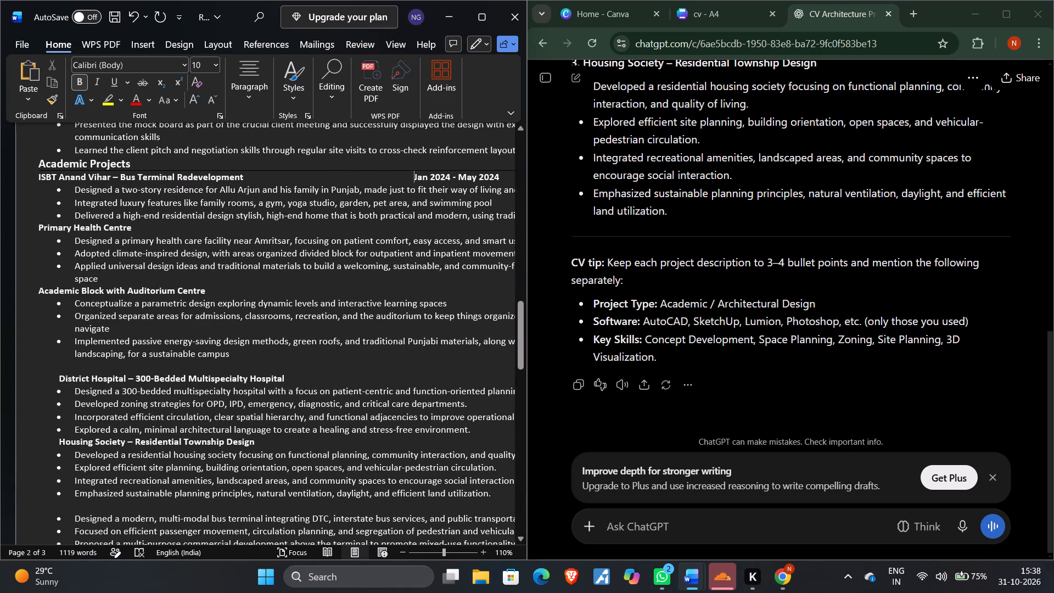
Move the four ISBT bus terminal bullets from below Housing Society over the three Icon House bullets under the ISBT heading.
scroll(276, 393, "down", 1)
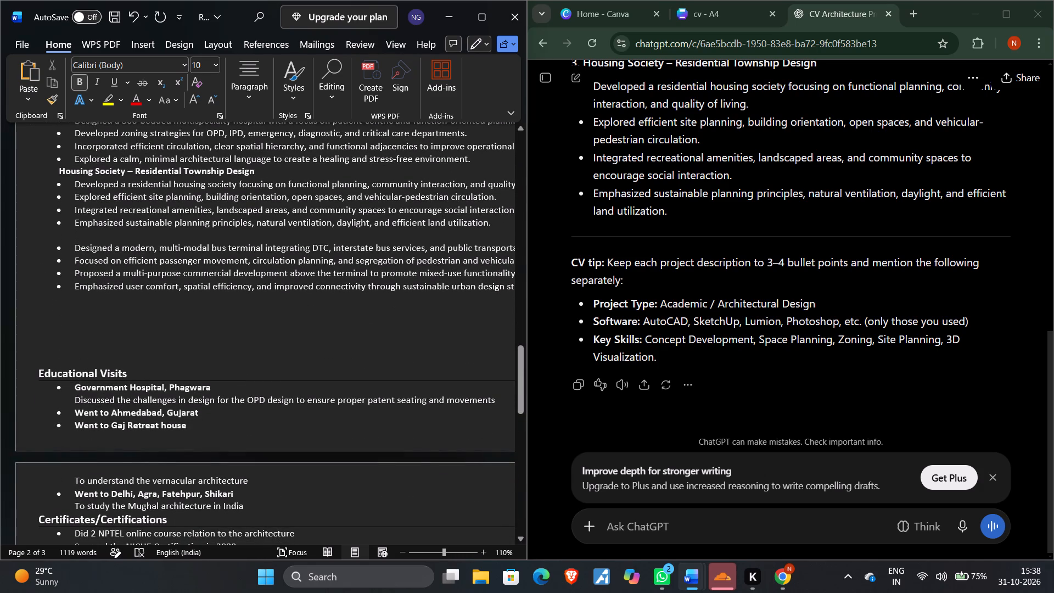
left_click_drag(71, 242, 472, 284)
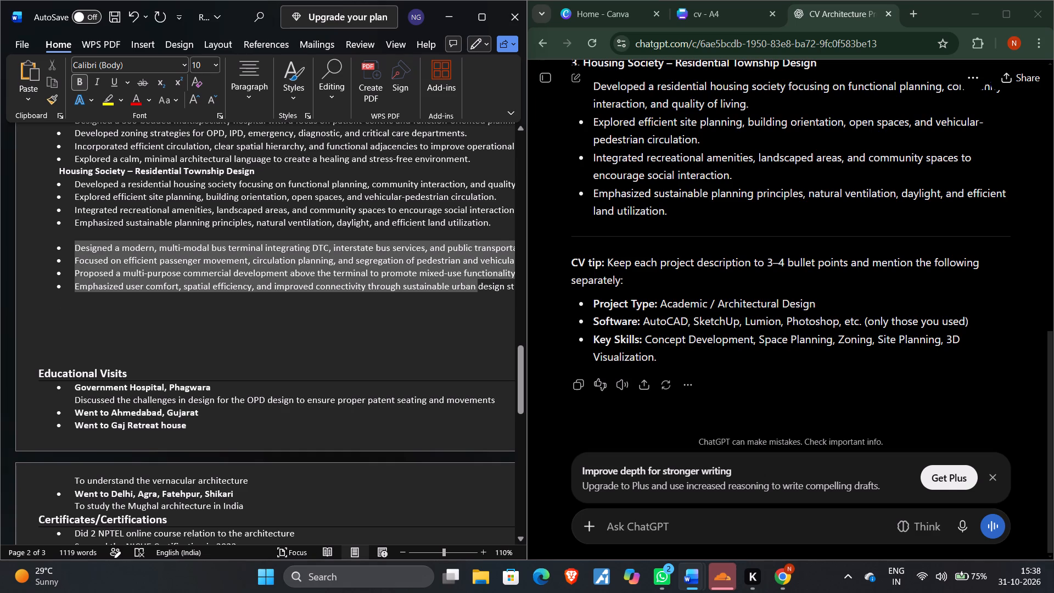
left_click_drag(472, 284, 424, 294)
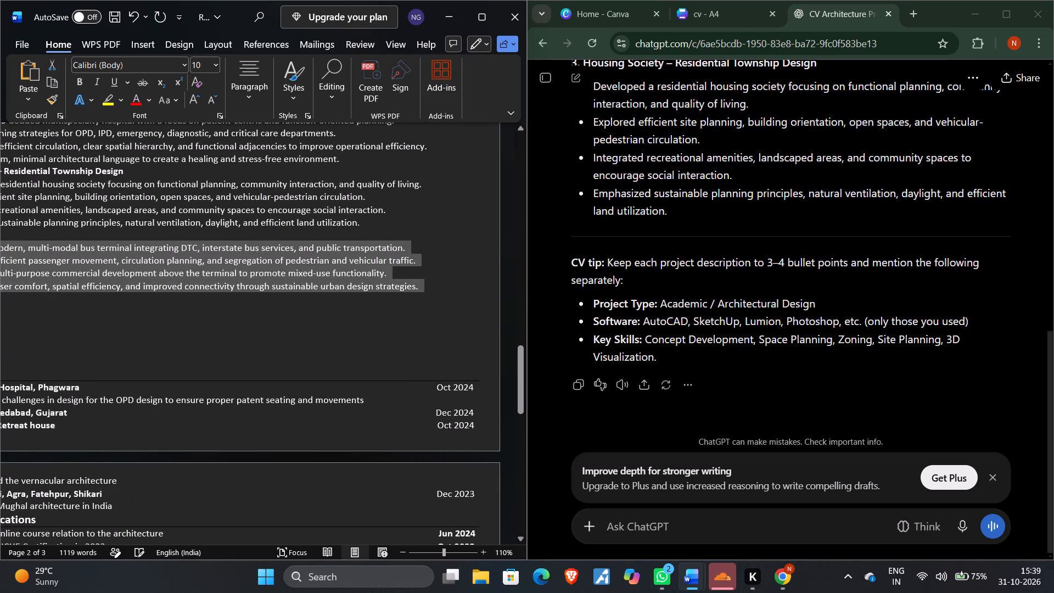
key("ctrl+x")
scroll(311, 223, "up", 2)
scroll(0, 251, "up", 2)
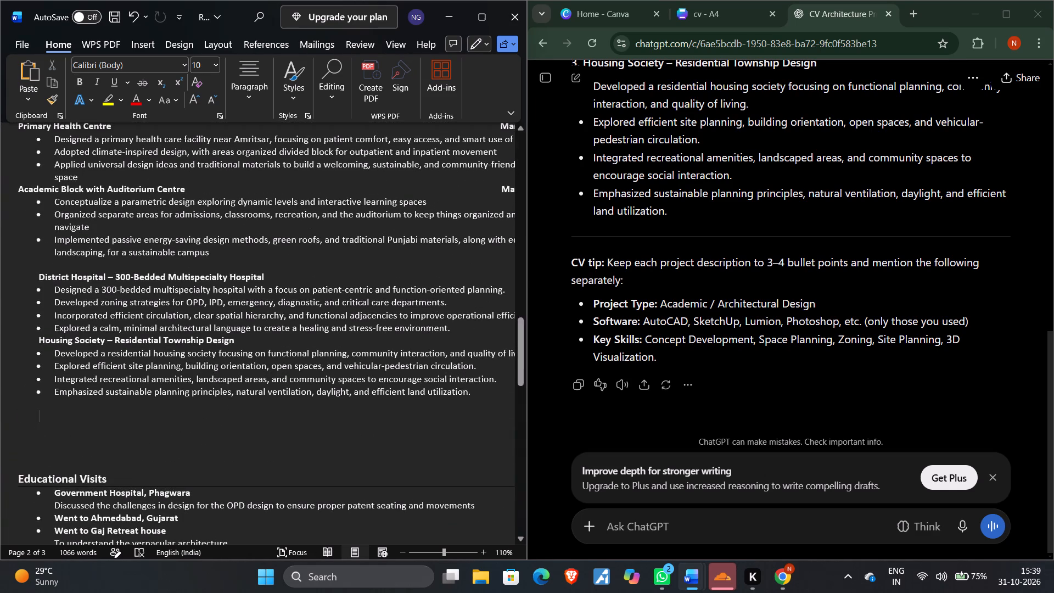
scroll(100, 199, "up", 2)
left_click_drag(44, 259, 47, 259)
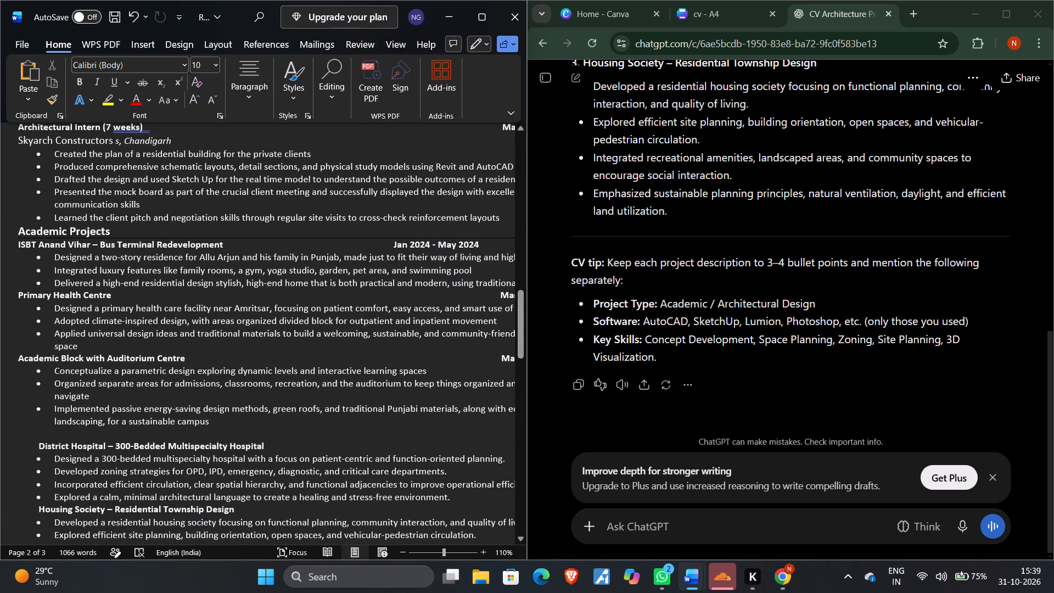
left_click_drag(47, 259, 523, 278)
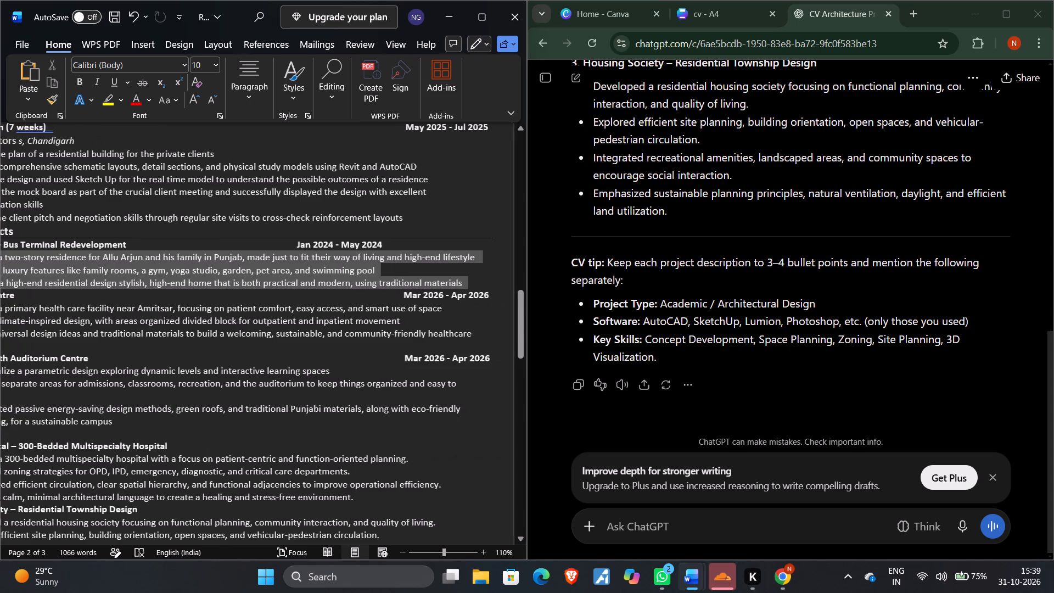
left_click_drag(523, 278, 490, 278)
key("ctrl+v")
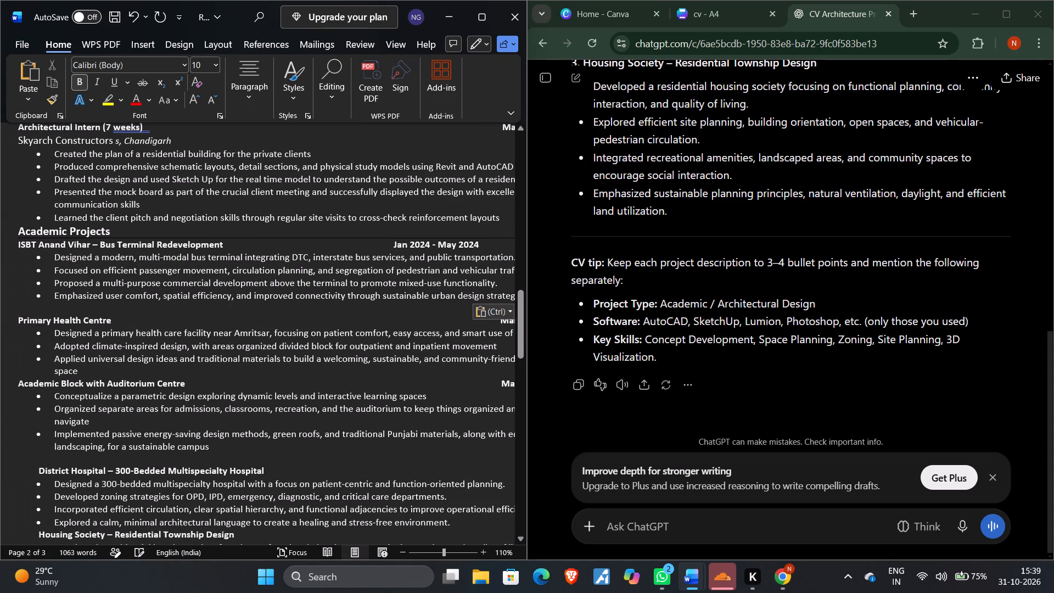
Move the District Hospital – 300-Bedded Multispecialty Hospital heading over the Primary Health Centre title.
scroll(88, 325, "down", 2)
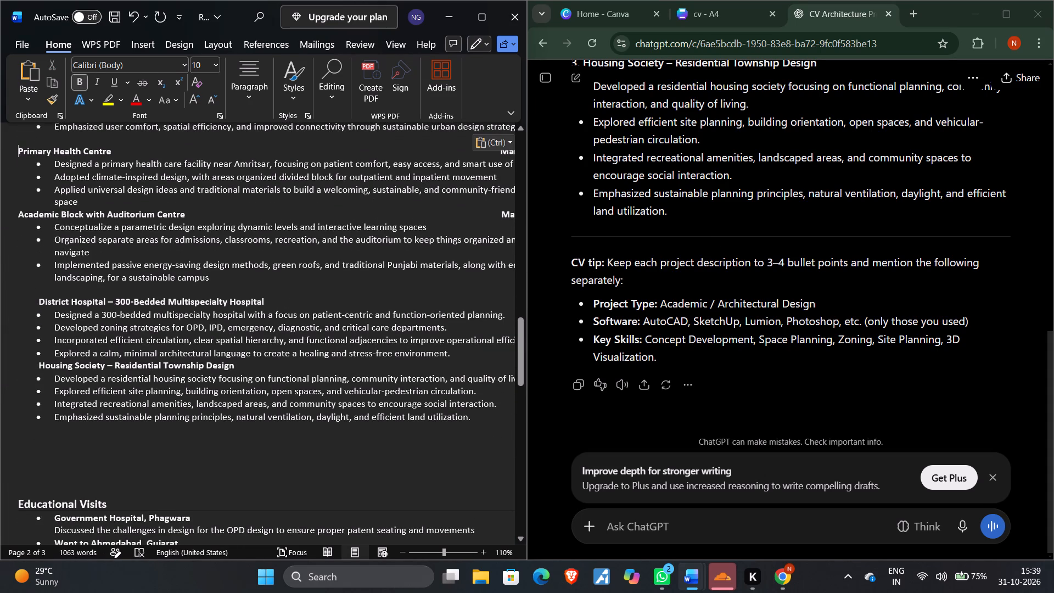
left_click_drag(32, 298, 256, 295)
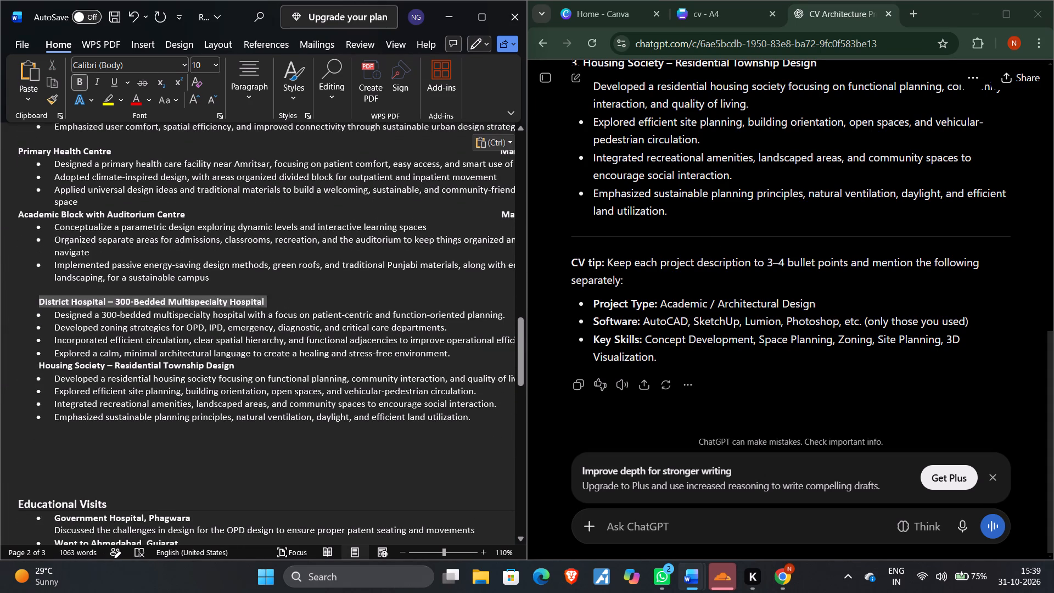
left_click_drag(256, 295, 266, 302)
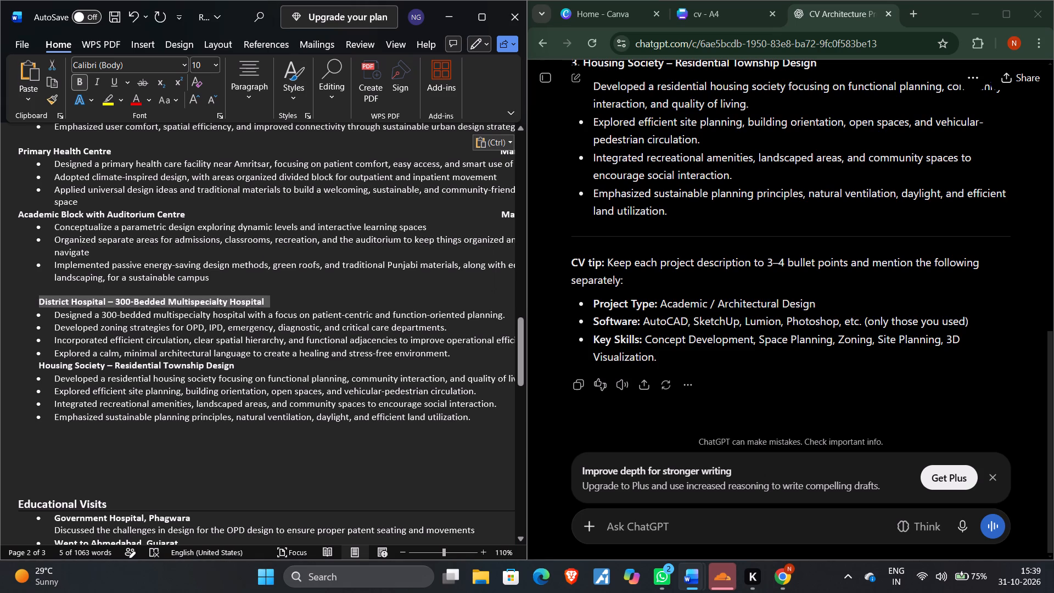
key("ctrl+x")
scroll(66, 163, "up", 1)
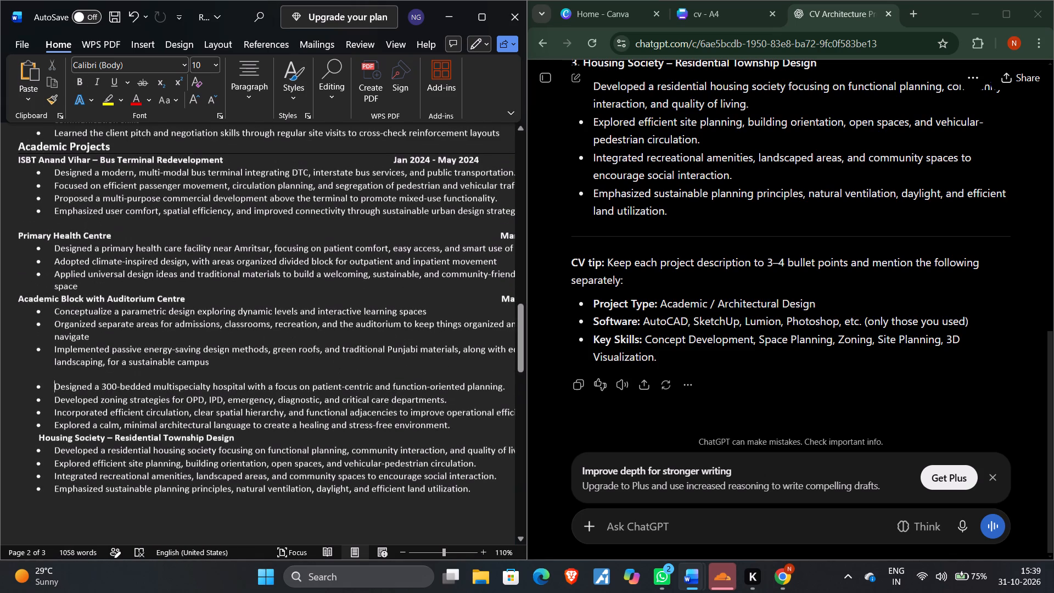
left_click_drag(107, 236, 36, 238)
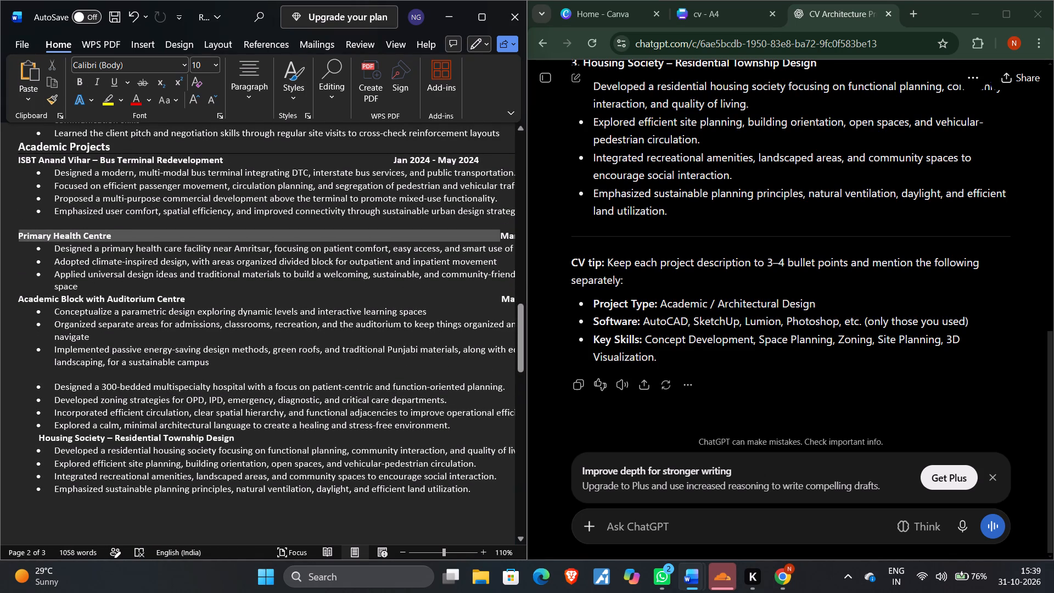
left_click_drag(36, 238, 18, 231)
left_click_drag(18, 231, 21, 234)
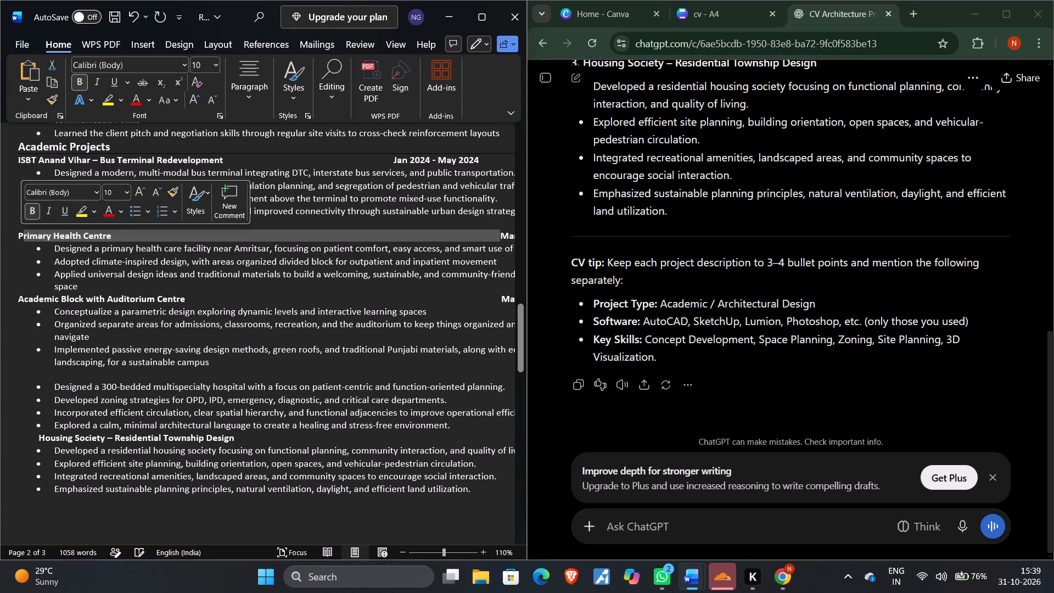
key("ctrl+v")
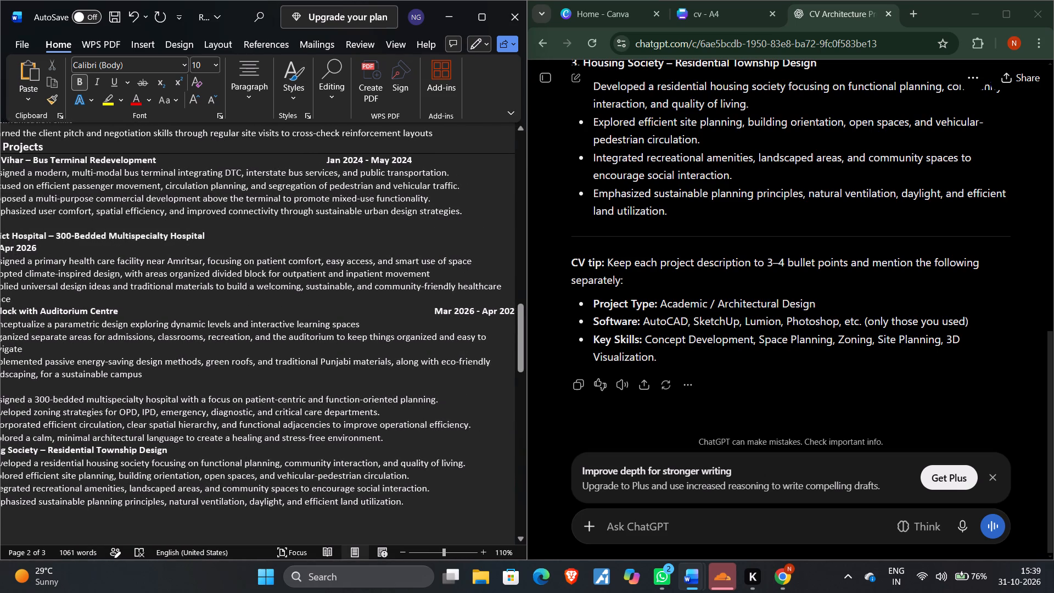
left_click(456, 242)
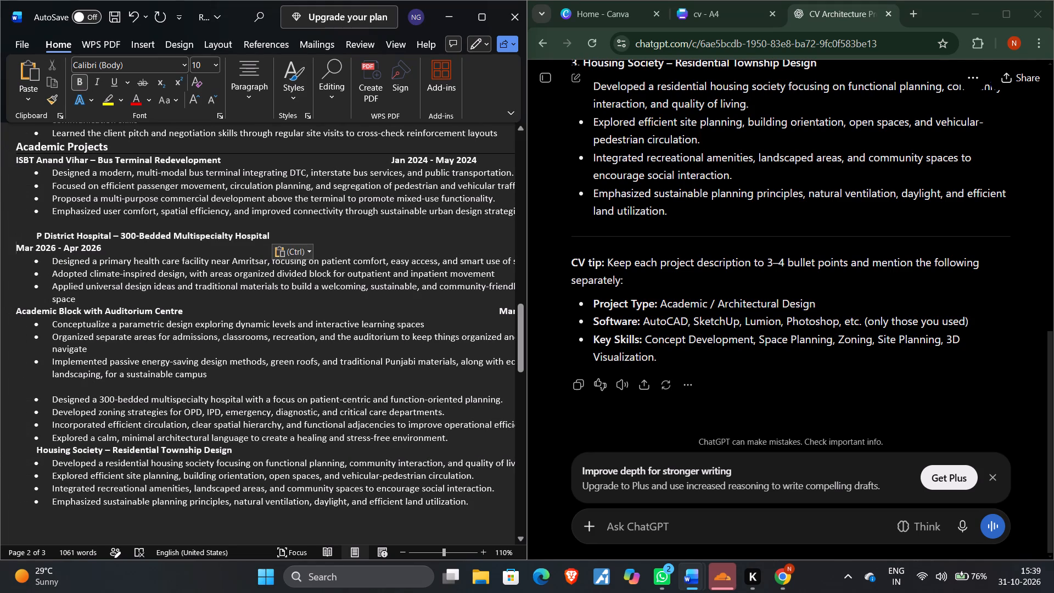
Join Mar 2026 - Apr 2026 onto the District Hospital heading line, separated from the title by two spaces.
left_click(468, 231)
key("Delete")
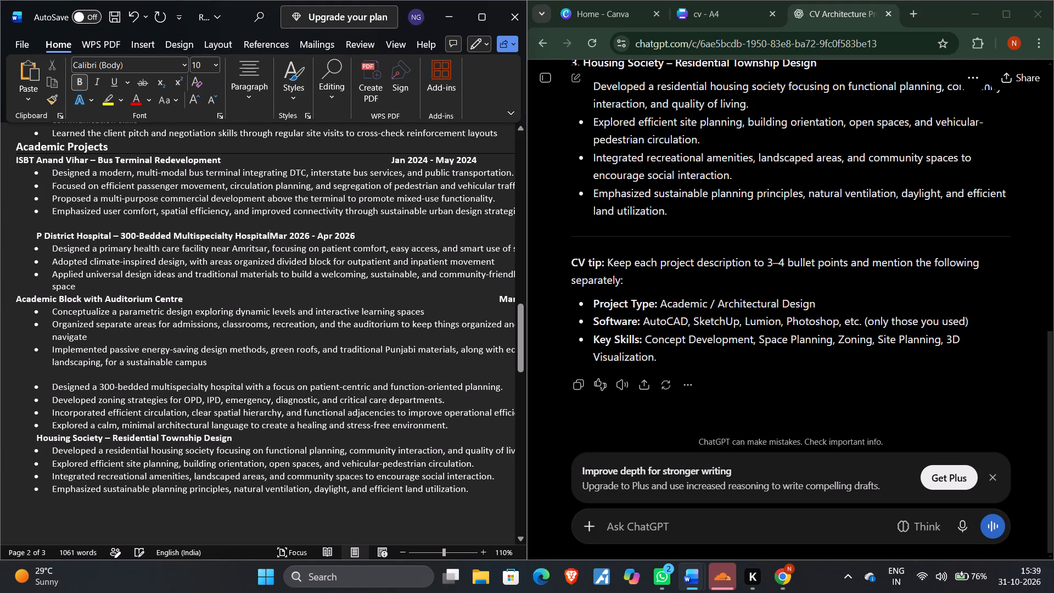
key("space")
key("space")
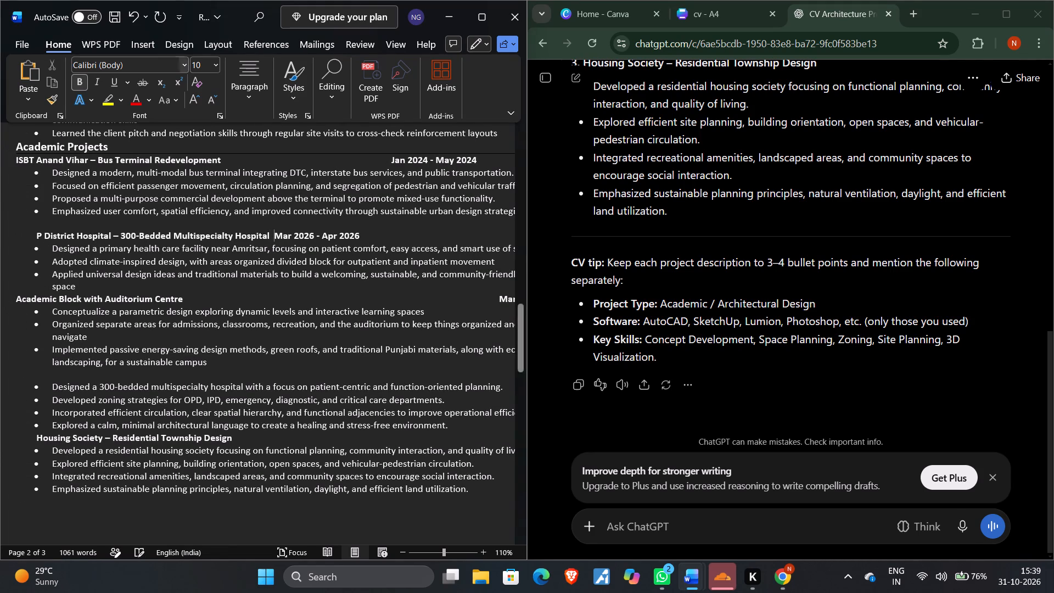
Remove the stray P and the indent from the District Hospital heading so it aligns with the other project titles.
left_click(41, 237)
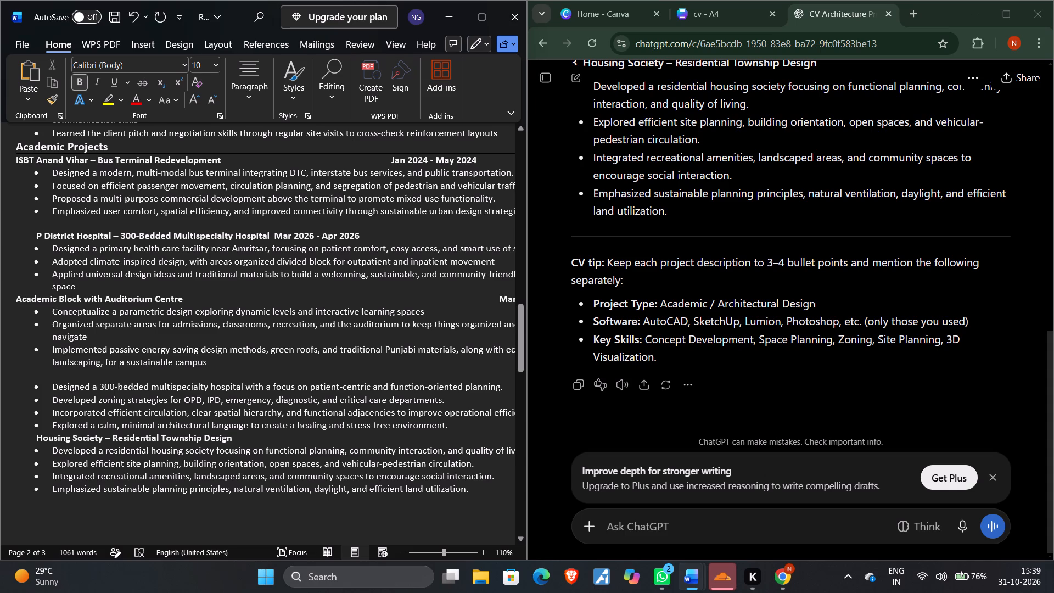
key("BackSpace")
key("Delete")
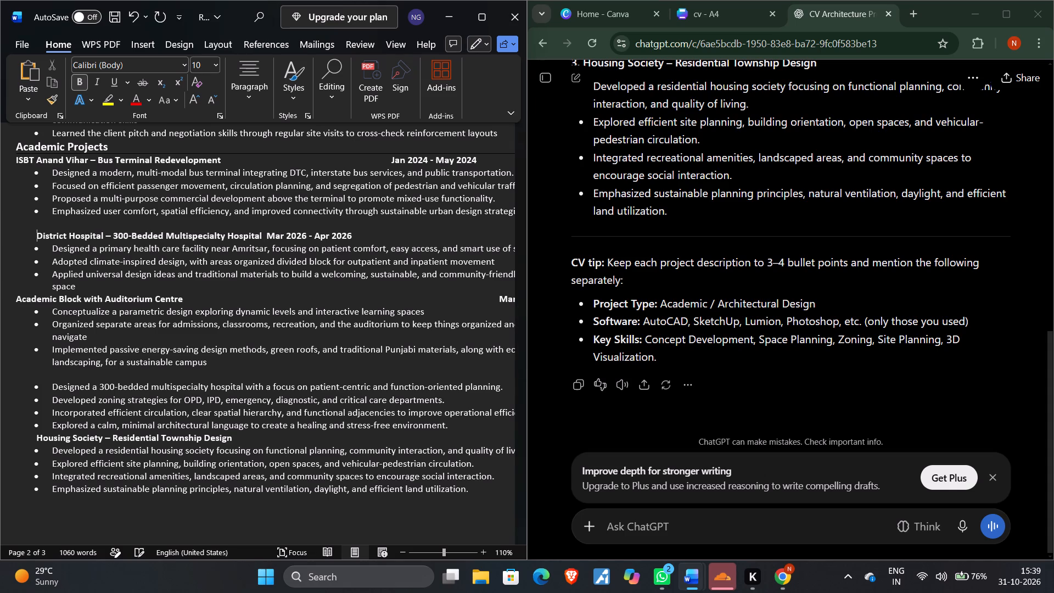
key("BackSpace")
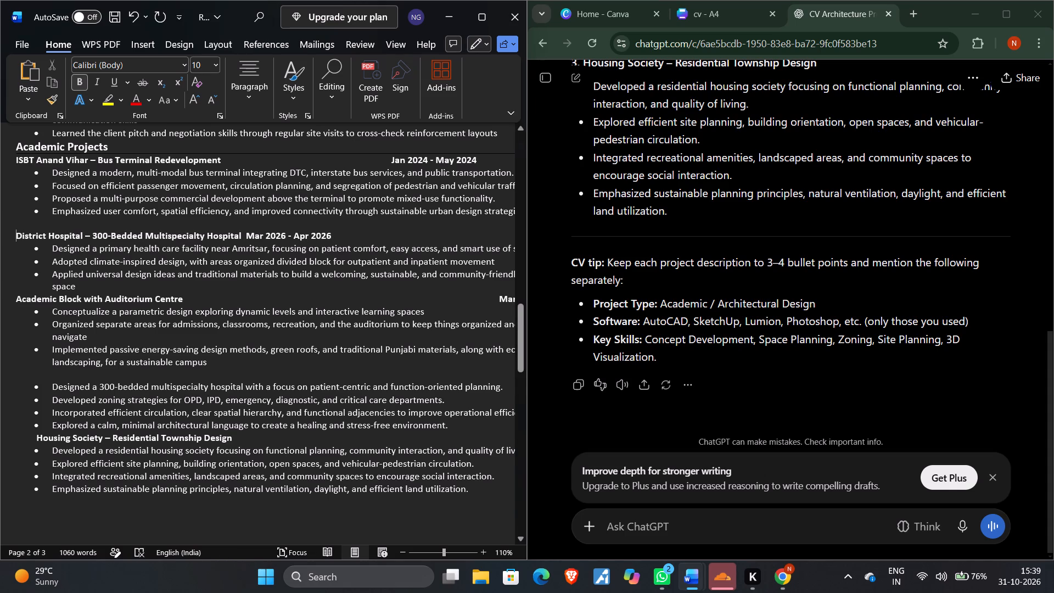
Copy the four 300-bedded hospital bullets over the three primary health care bullets under the District Hospital heading.
scroll(104, 357, "down", 1)
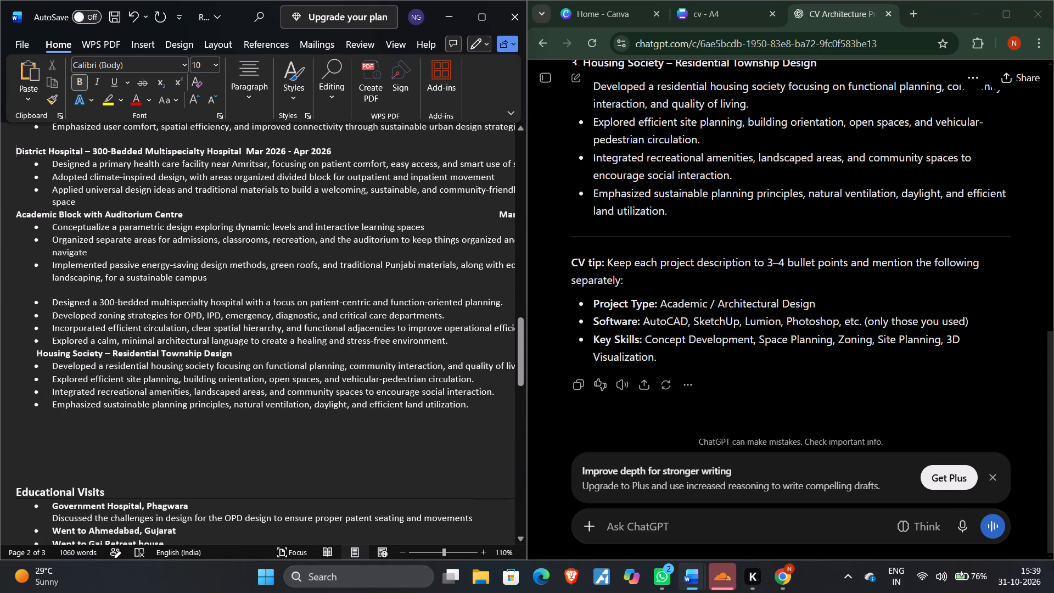
left_click_drag(51, 305, 467, 339)
key("ctrl+c")
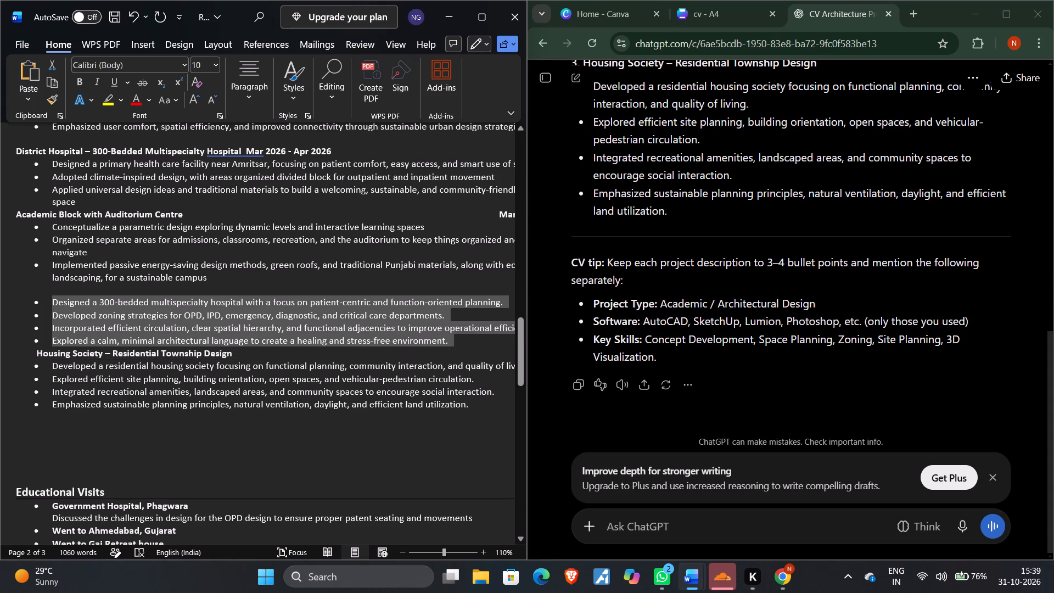
scroll(149, 188, "up", 1)
left_click_drag(52, 250, 87, 283)
key("ctrl+v")
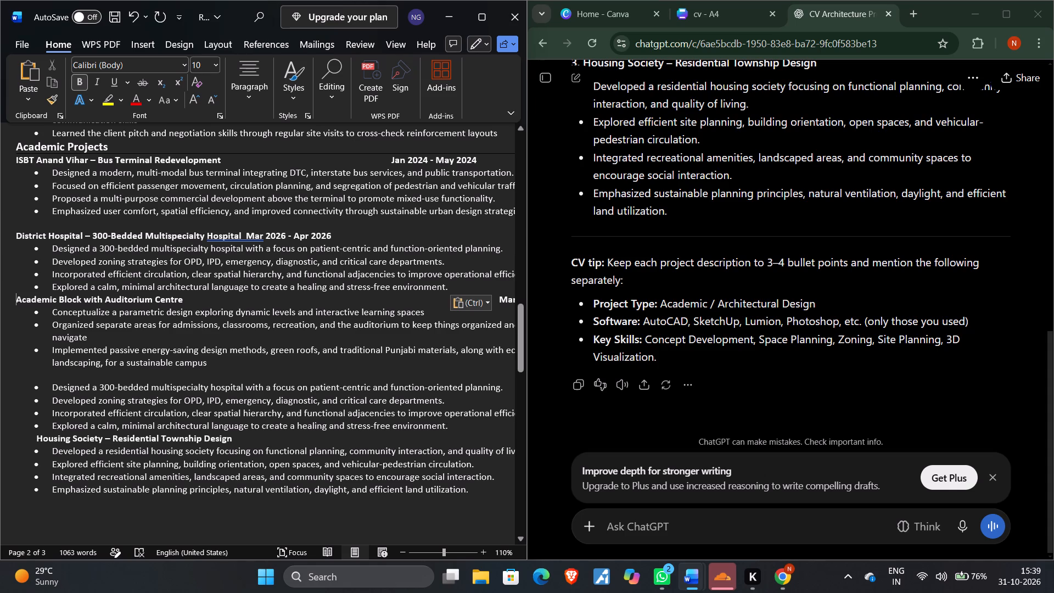
Move the Housing Society – Residential Township Design heading over the Academic Block with Auditorium title.
left_click_drag(237, 439, 202, 439)
left_click_drag(202, 439, 52, 433)
key("ctrl+x")
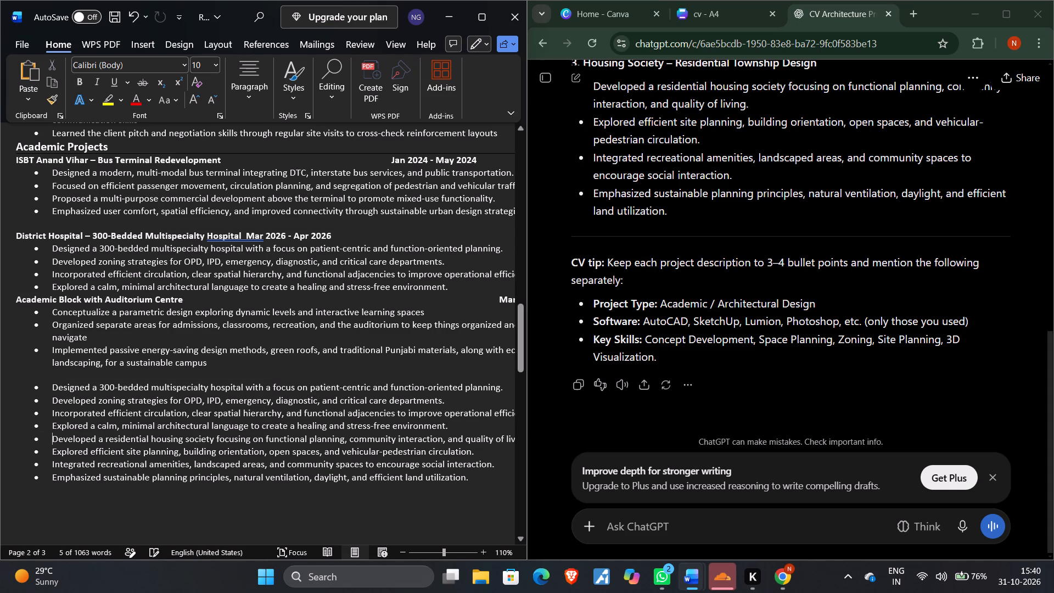
left_click_drag(181, 293, 11, 305)
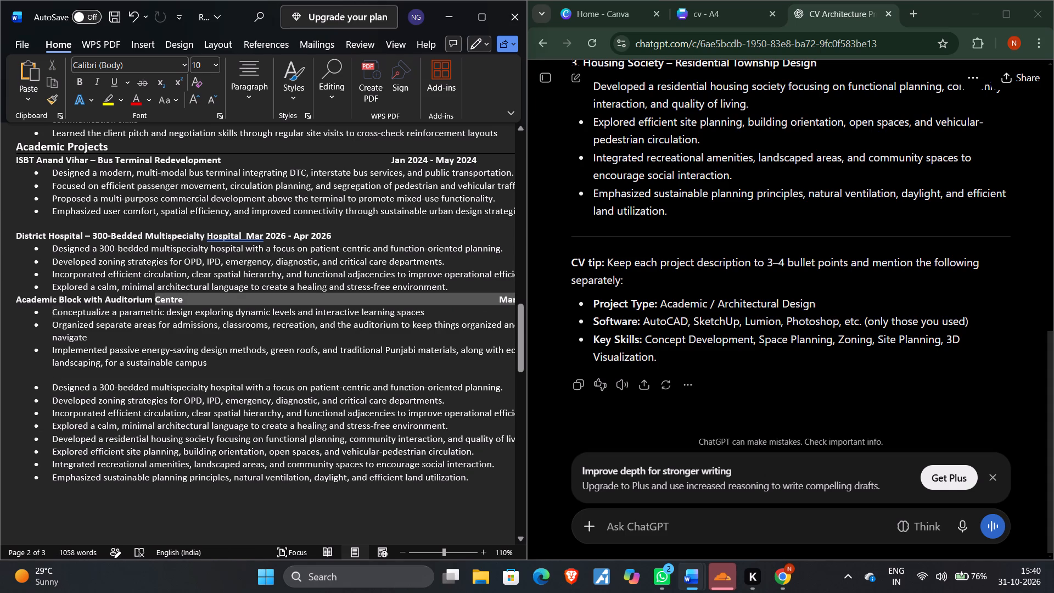
left_click_drag(11, 305, 21, 301)
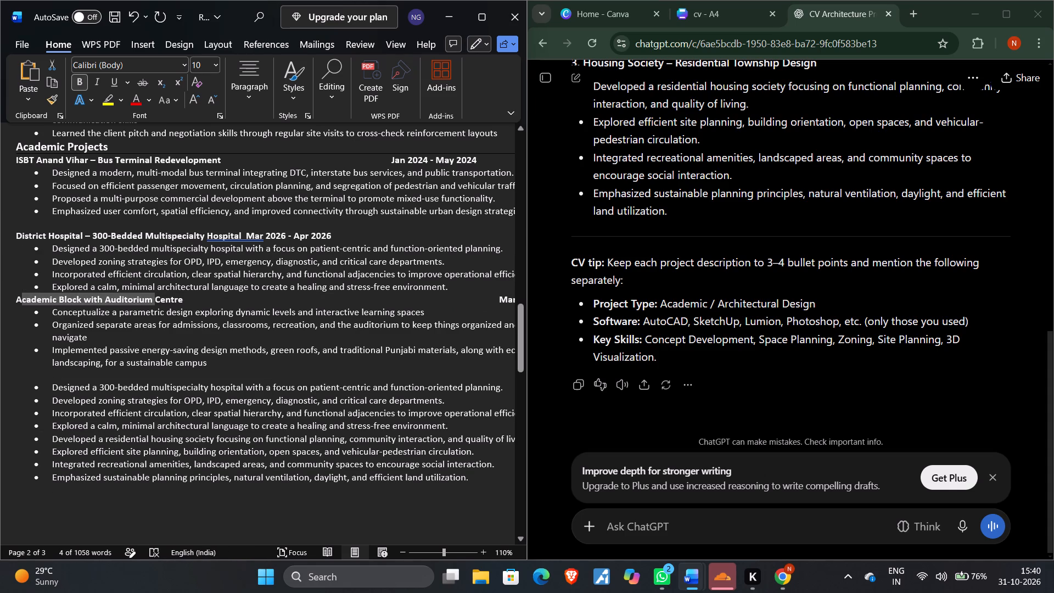
key("ctrl+v")
Remove the indent from the Housing Society heading so it aligns with the other project titles.
left_click(43, 295)
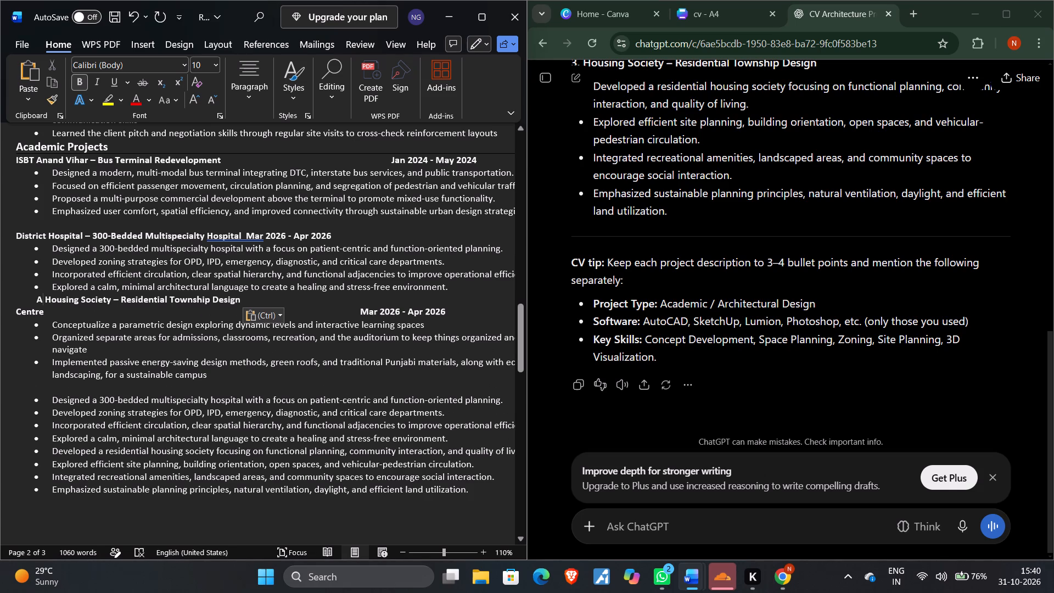
left_click(28, 298)
key("BackSpace")
Delete the leftover word Centre from the date line below the Housing Society heading.
left_click_drag(47, 307, 6, 315)
key("BackSpace")
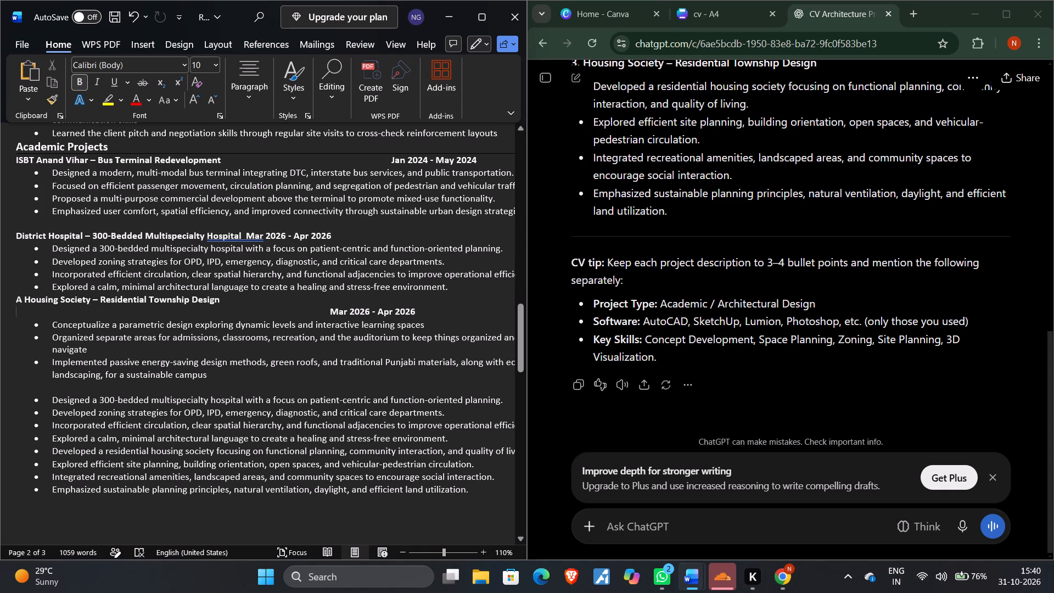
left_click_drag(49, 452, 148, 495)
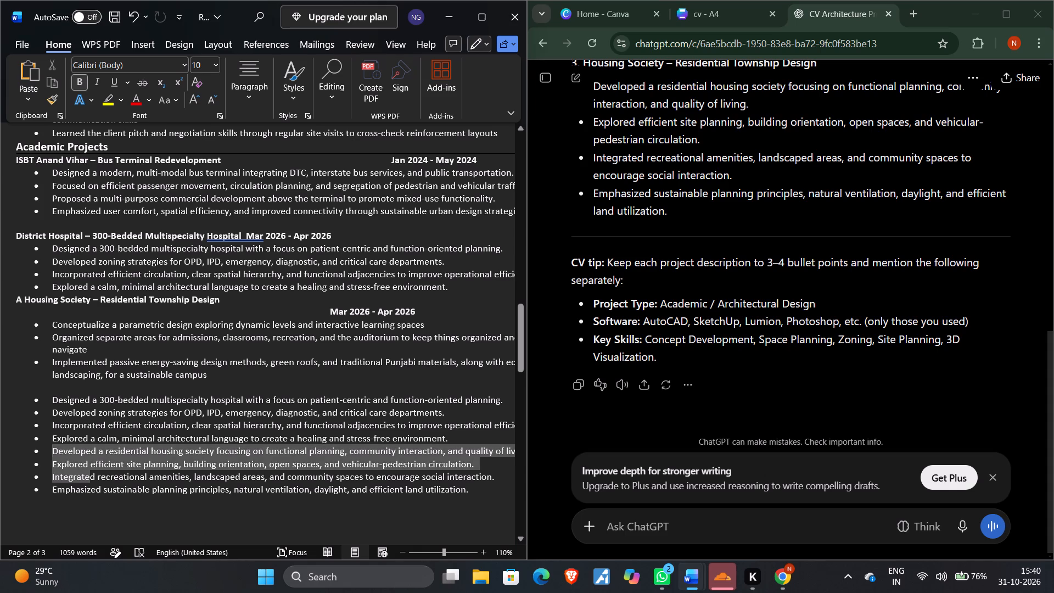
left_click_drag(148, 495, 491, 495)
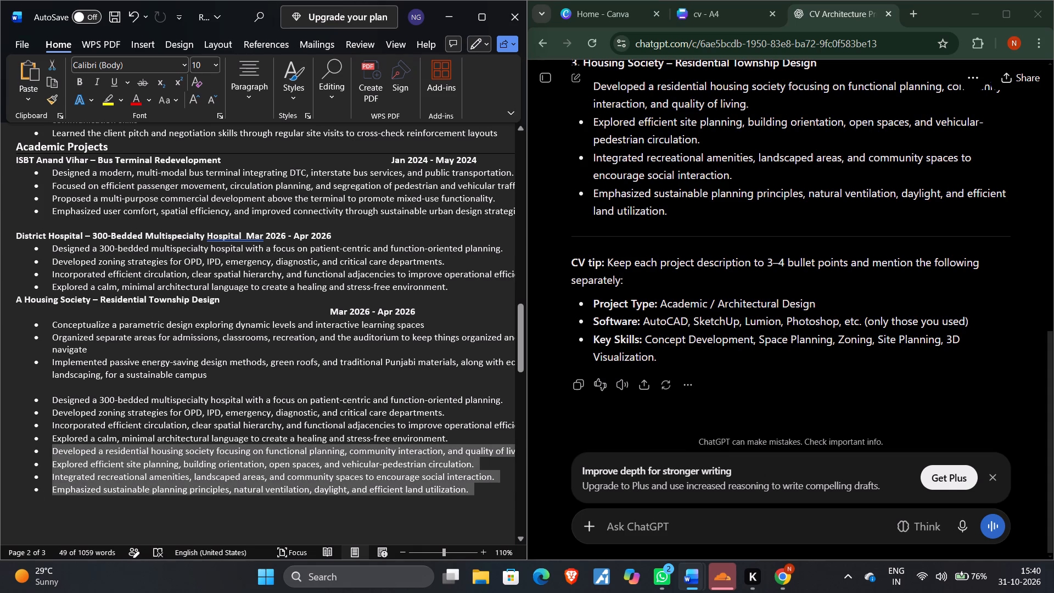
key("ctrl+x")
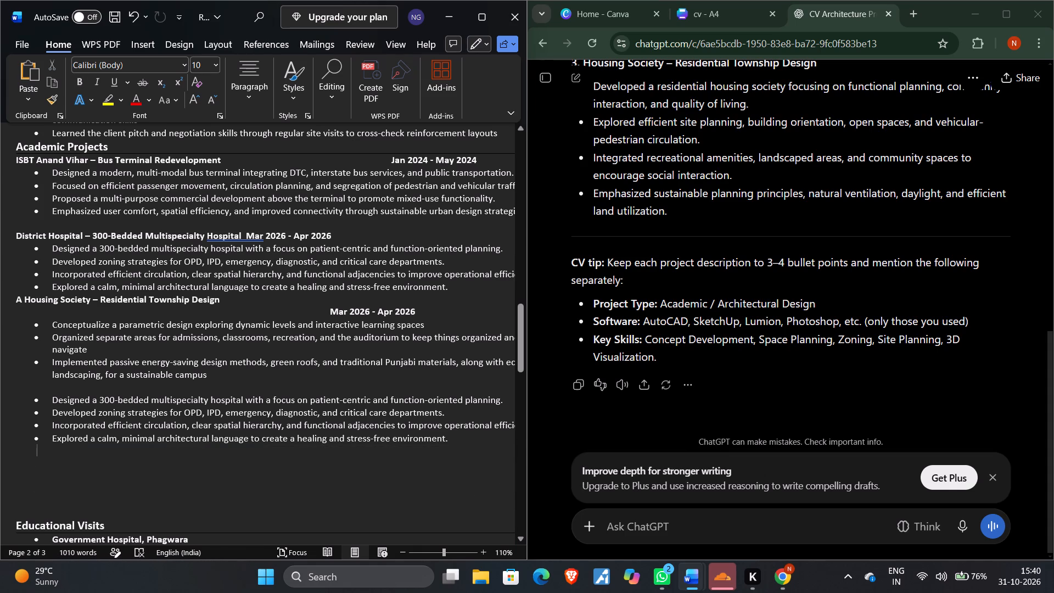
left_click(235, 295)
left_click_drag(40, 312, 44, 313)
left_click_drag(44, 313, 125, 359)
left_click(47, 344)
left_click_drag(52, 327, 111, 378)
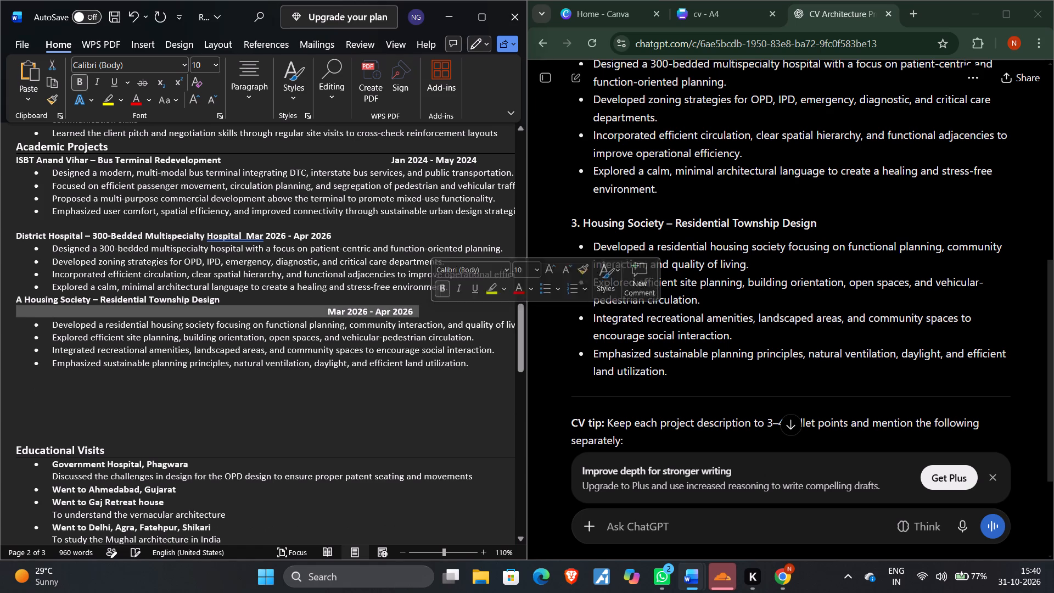
left_click(309, 305)
left_click_drag(324, 308, 77, 301)
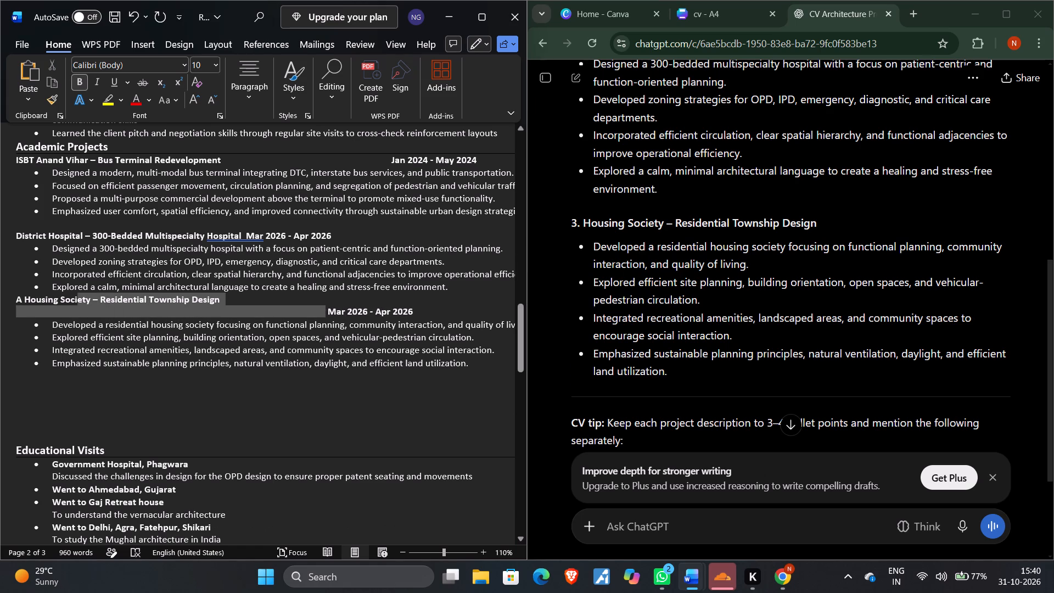
left_click_drag(77, 301, 24, 311)
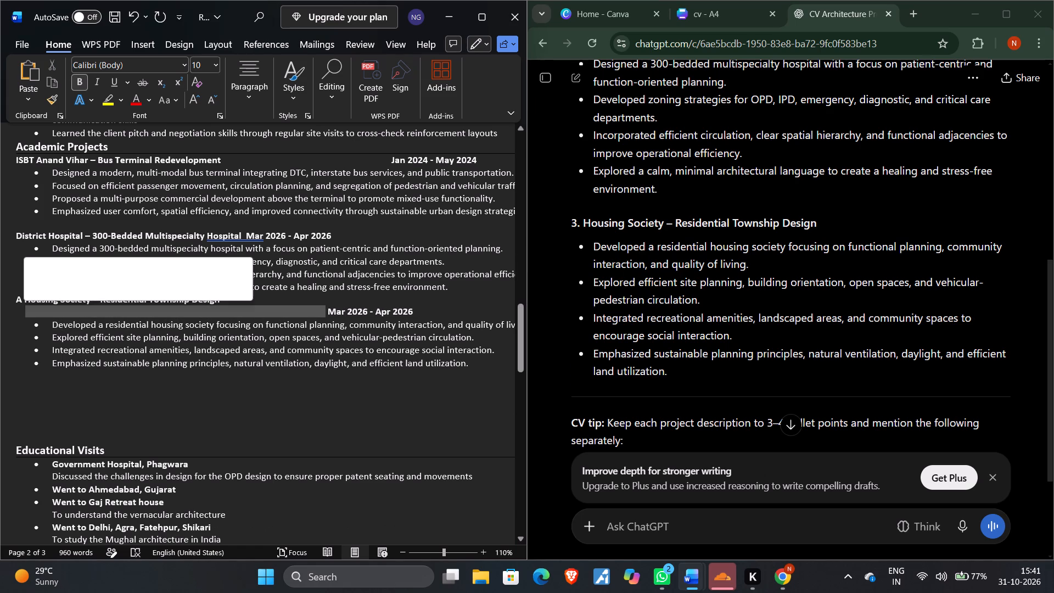
key("BackSpace")
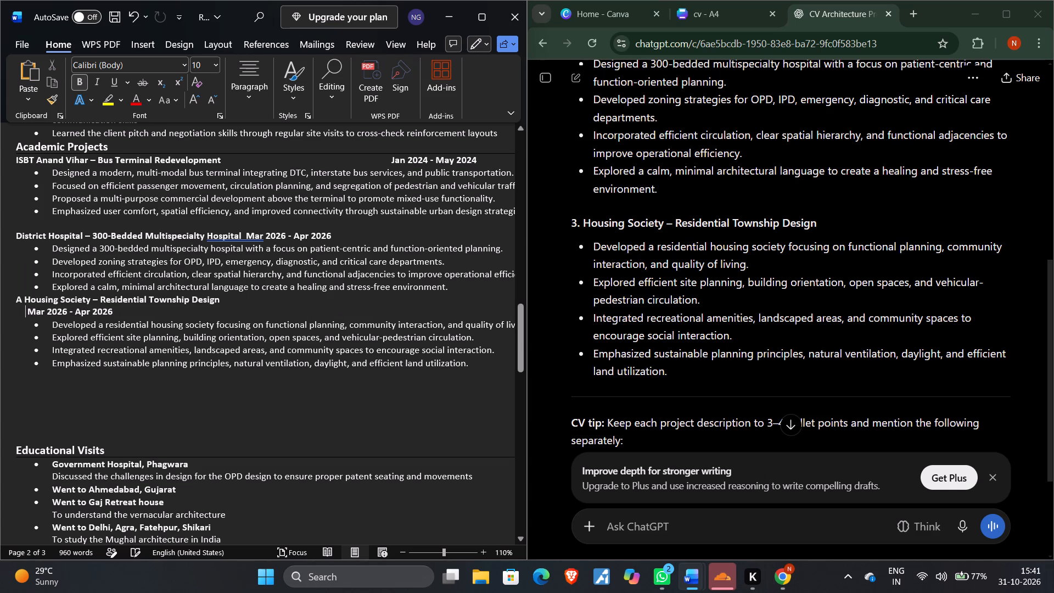
key("Delete")
left_click(298, 300)
key("Delete")
Delete the blank line between the ISBT Anand Vihar bullets and the District Hospital heading.
scroll(225, 289, "up", 1)
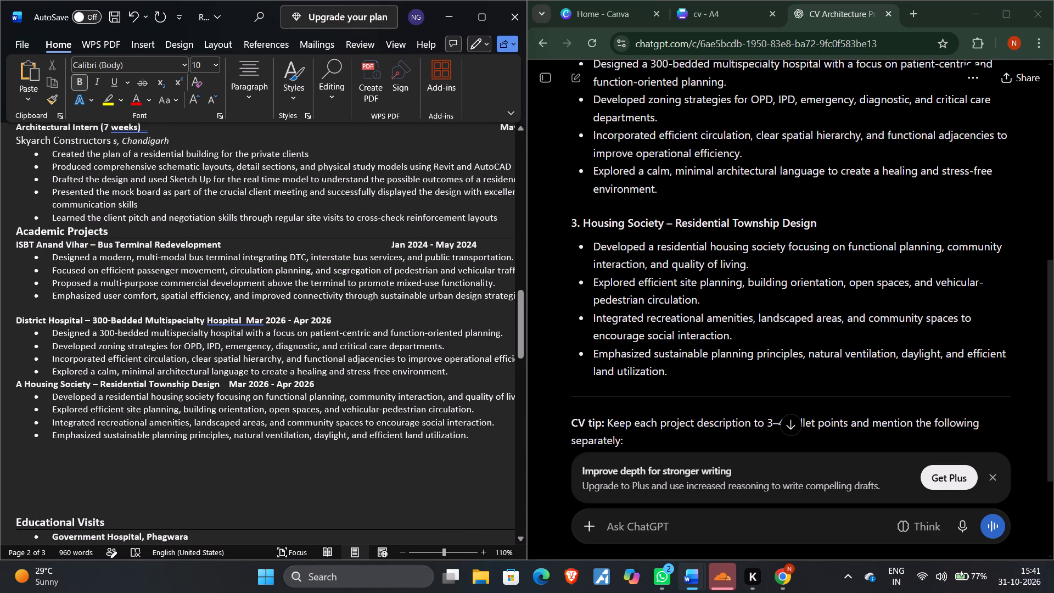
left_click(124, 309)
key("BackSpace")
key("BackSpace")
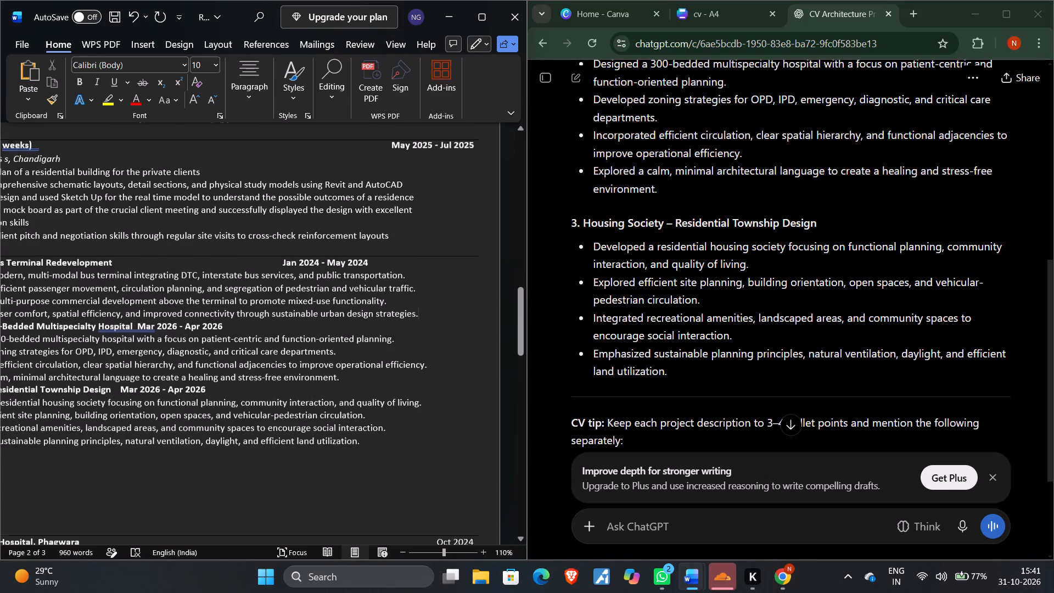
Pad the ISBT Anand Vihar heading with spaces so its date range aligns with the internship date at the right margin.
scroll(331, 247, "up", 1)
left_click(277, 334)
left_click(282, 330)
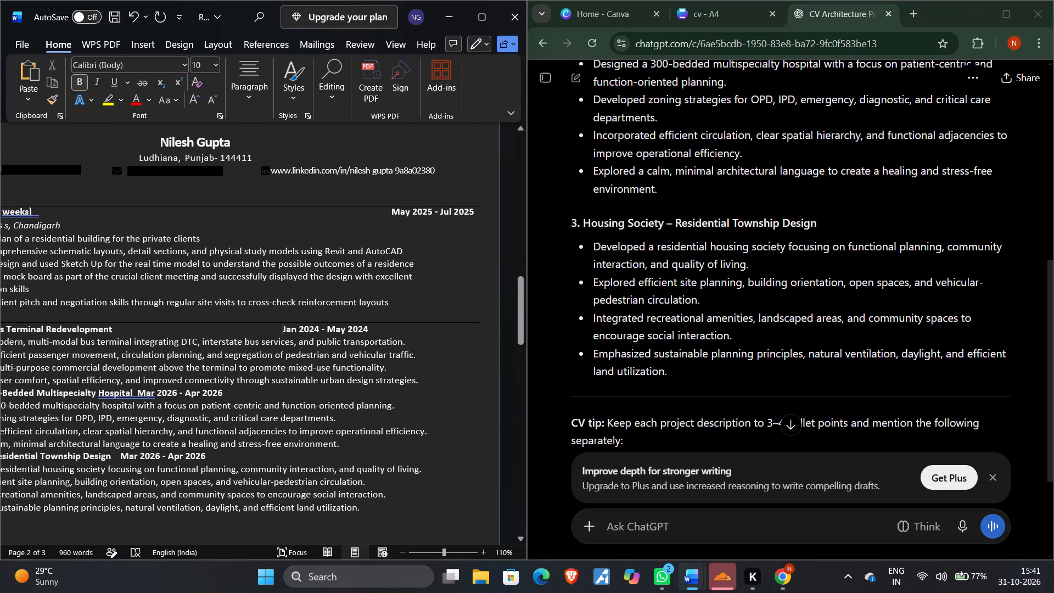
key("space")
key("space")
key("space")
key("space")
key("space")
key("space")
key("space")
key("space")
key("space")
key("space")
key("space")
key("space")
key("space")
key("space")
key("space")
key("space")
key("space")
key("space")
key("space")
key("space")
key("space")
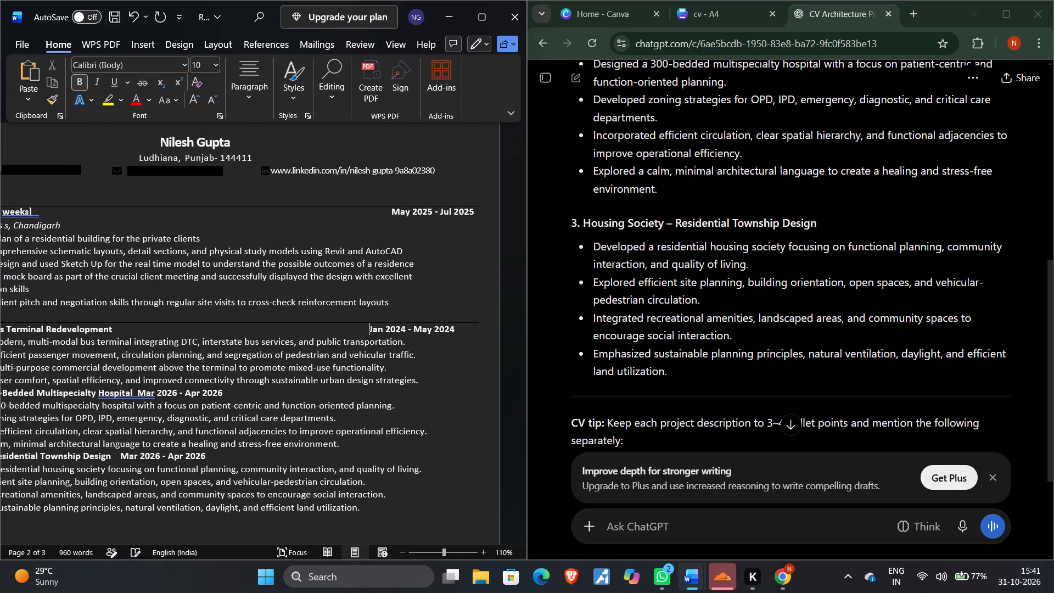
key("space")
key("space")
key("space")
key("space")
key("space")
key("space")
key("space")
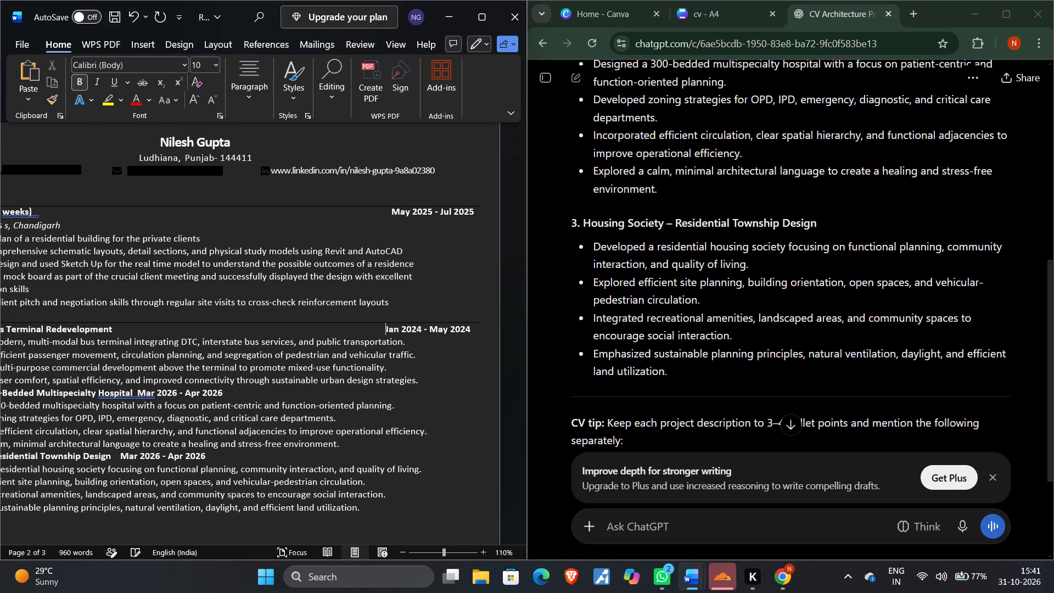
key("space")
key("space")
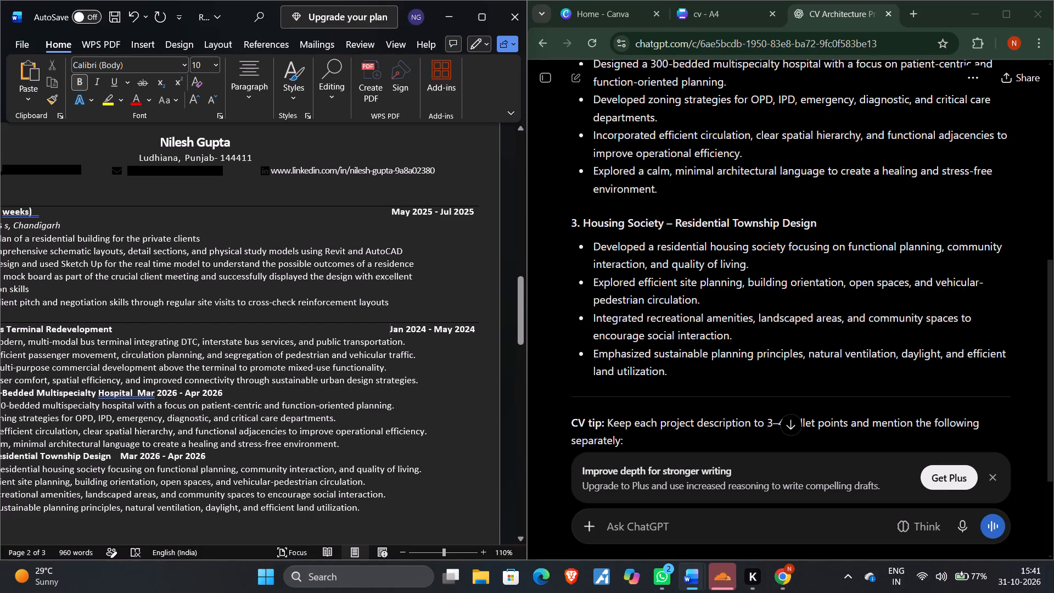
Pad the District Hospital heading with spaces so its date range lines up under the ISBT date on a single line.
left_click(136, 398)
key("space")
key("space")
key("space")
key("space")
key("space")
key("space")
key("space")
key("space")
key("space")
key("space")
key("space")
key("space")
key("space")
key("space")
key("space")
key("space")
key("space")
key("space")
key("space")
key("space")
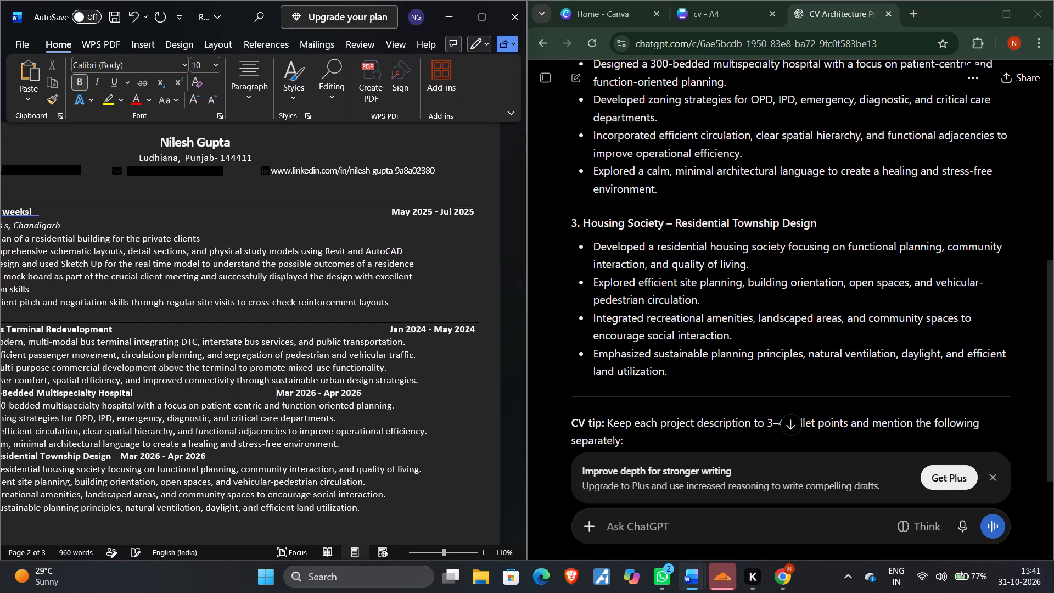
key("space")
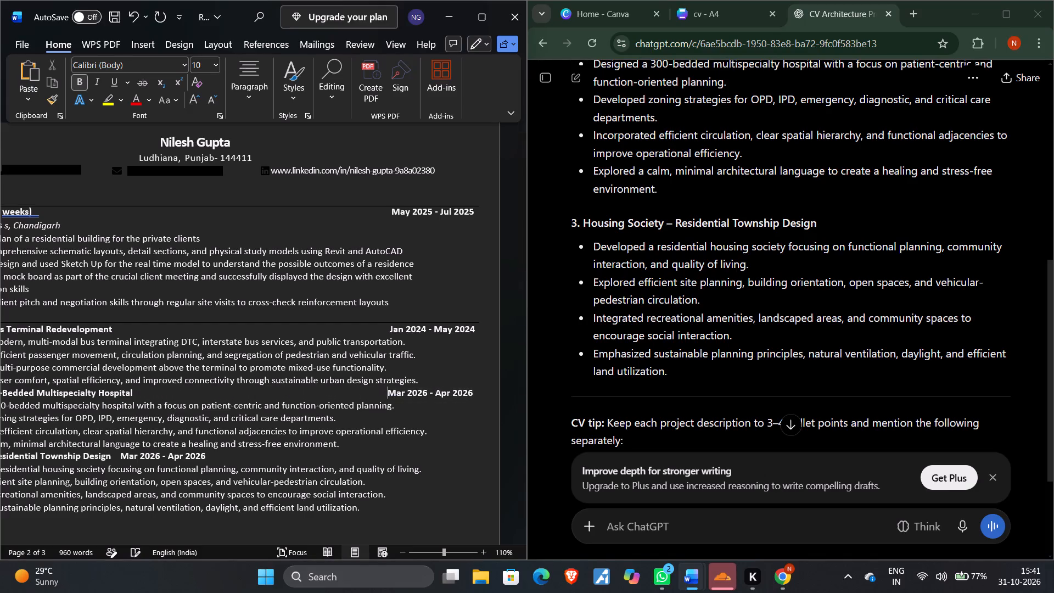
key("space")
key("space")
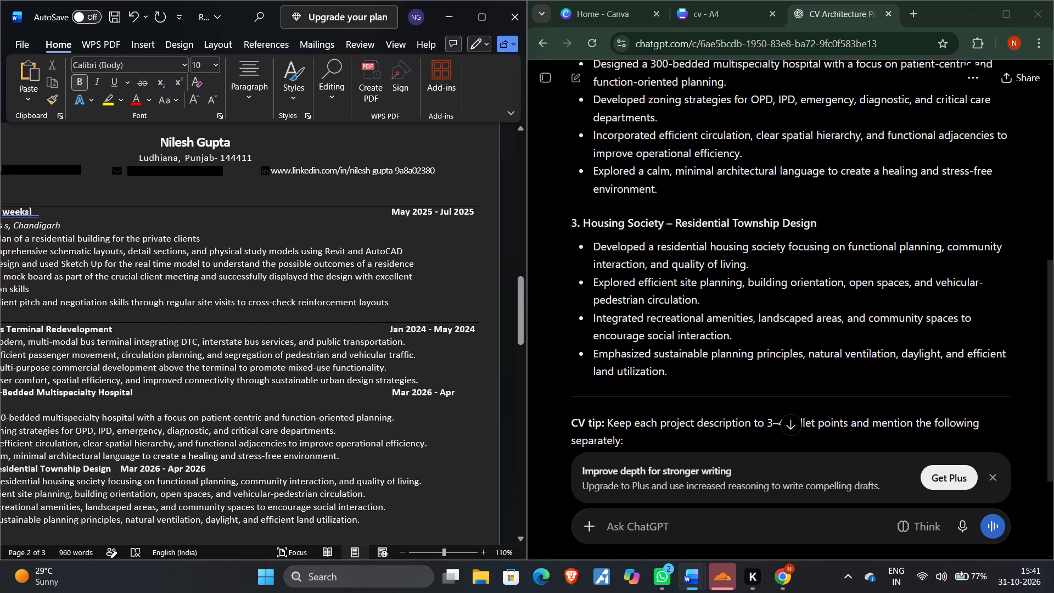
key("BackSpace")
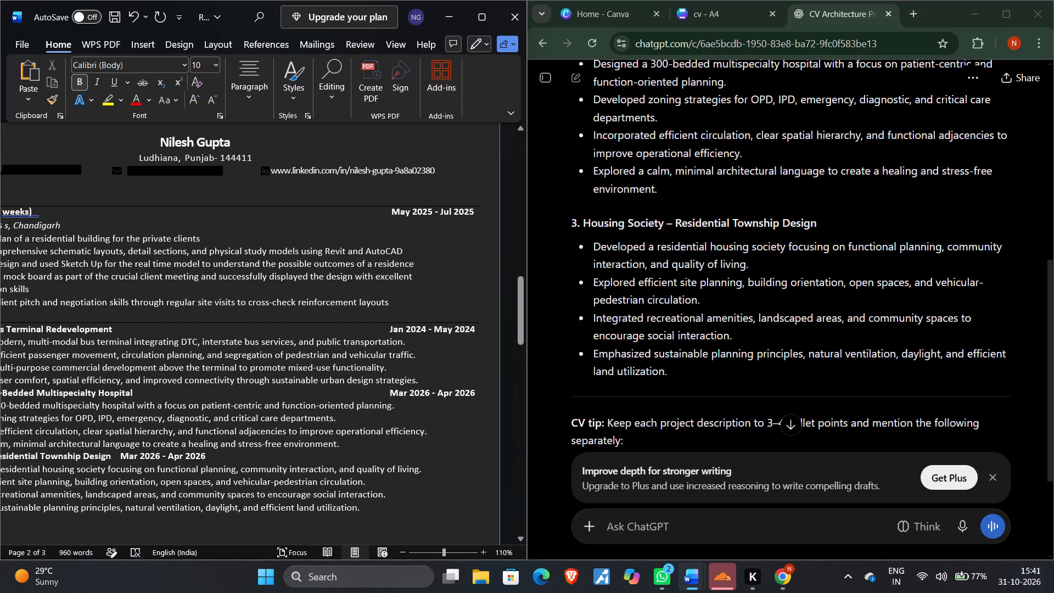
Pad the Housing Society heading with spaces so its date range lines up under the District Hospital date on a single line.
left_click(116, 456)
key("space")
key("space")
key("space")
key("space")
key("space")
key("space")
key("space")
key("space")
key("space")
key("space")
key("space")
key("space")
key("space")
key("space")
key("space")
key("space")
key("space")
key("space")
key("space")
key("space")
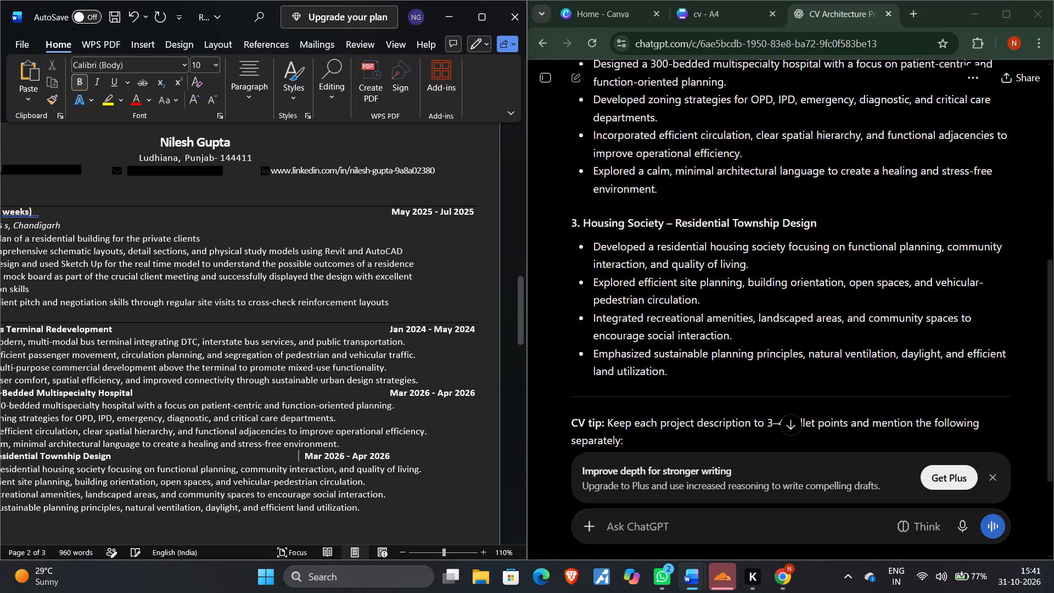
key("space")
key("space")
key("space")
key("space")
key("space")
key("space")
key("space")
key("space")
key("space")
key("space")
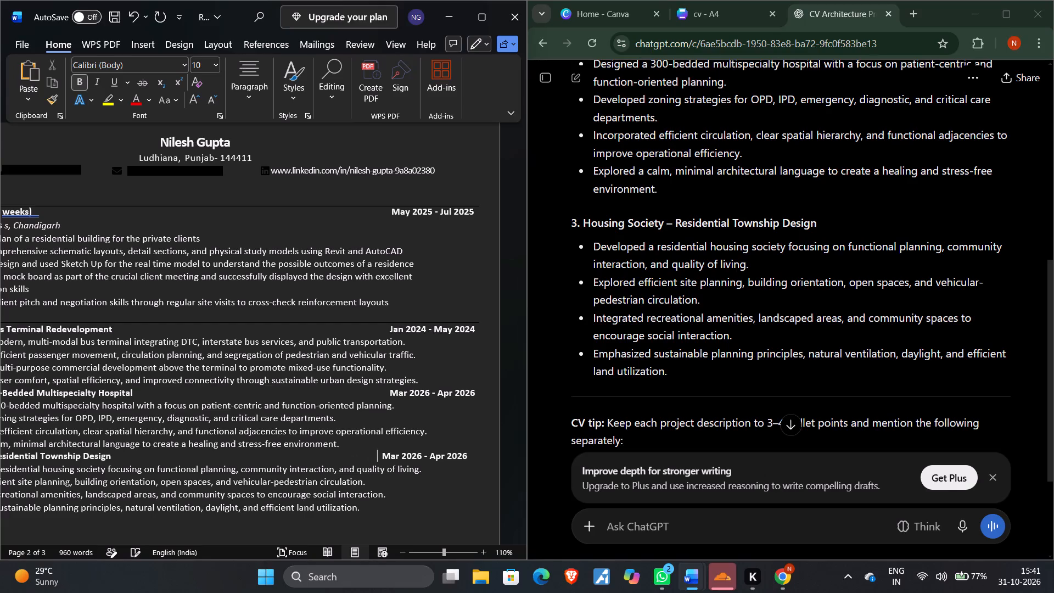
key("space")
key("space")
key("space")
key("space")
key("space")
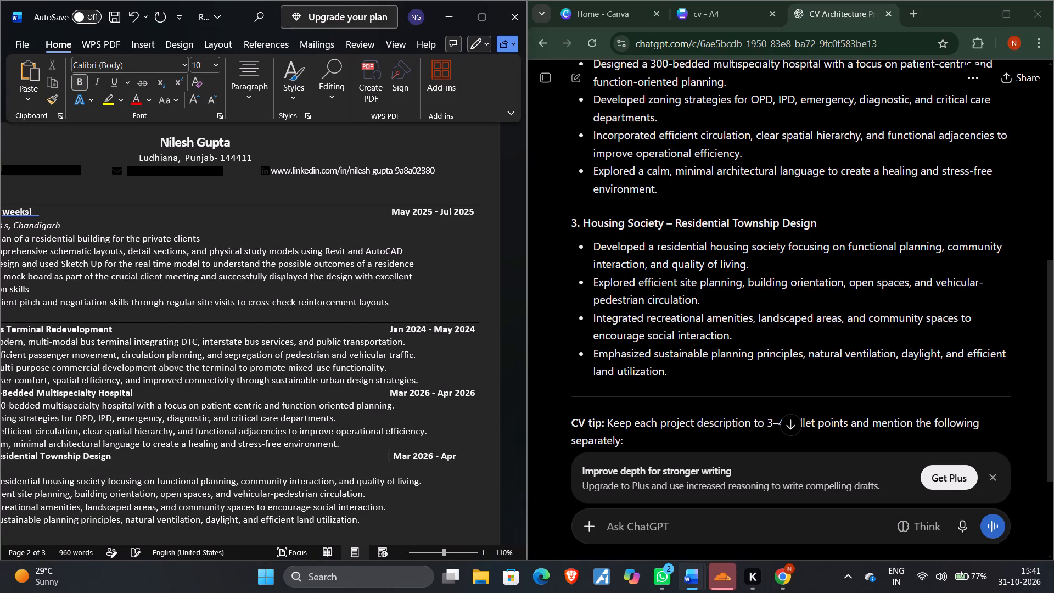
key("BackSpace")
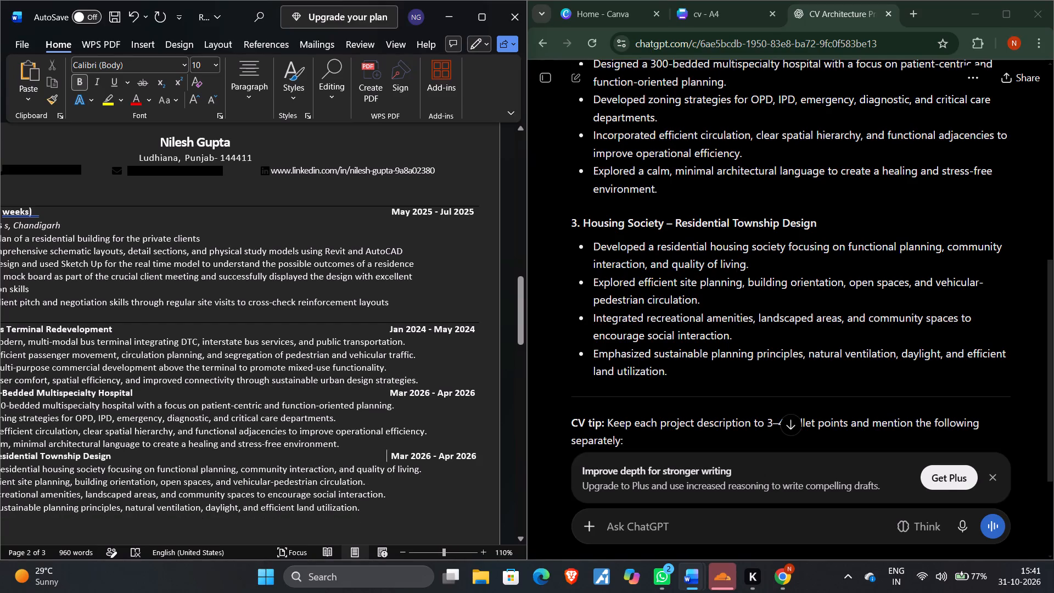
Set the start date of the ISBT Anand Vihar project to May 2026.
scroll(268, 343, "right", 3)
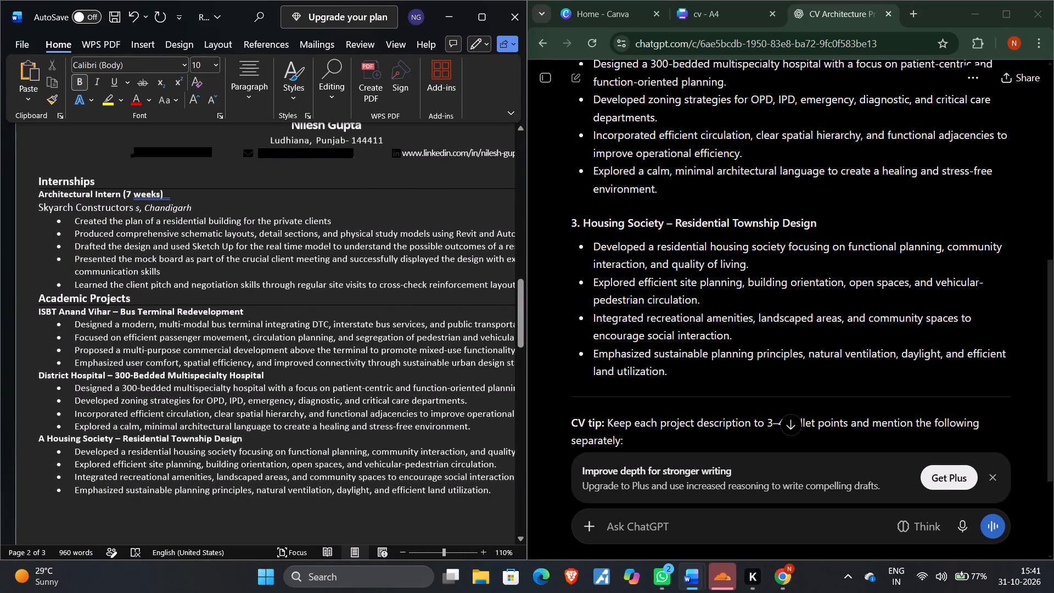
scroll(196, 350, "left", 1)
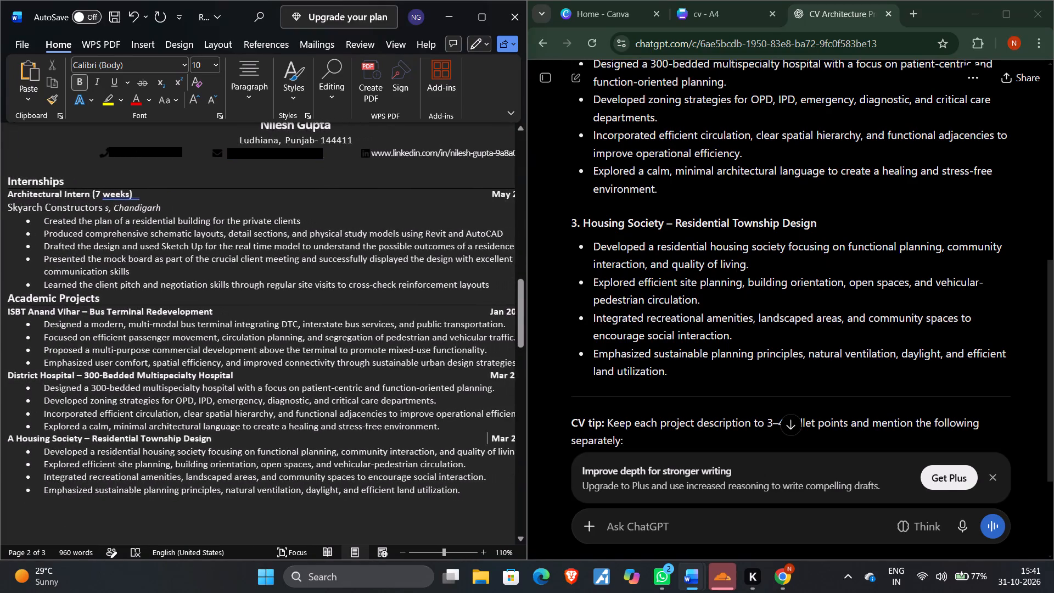
scroll(196, 350, "left", 2)
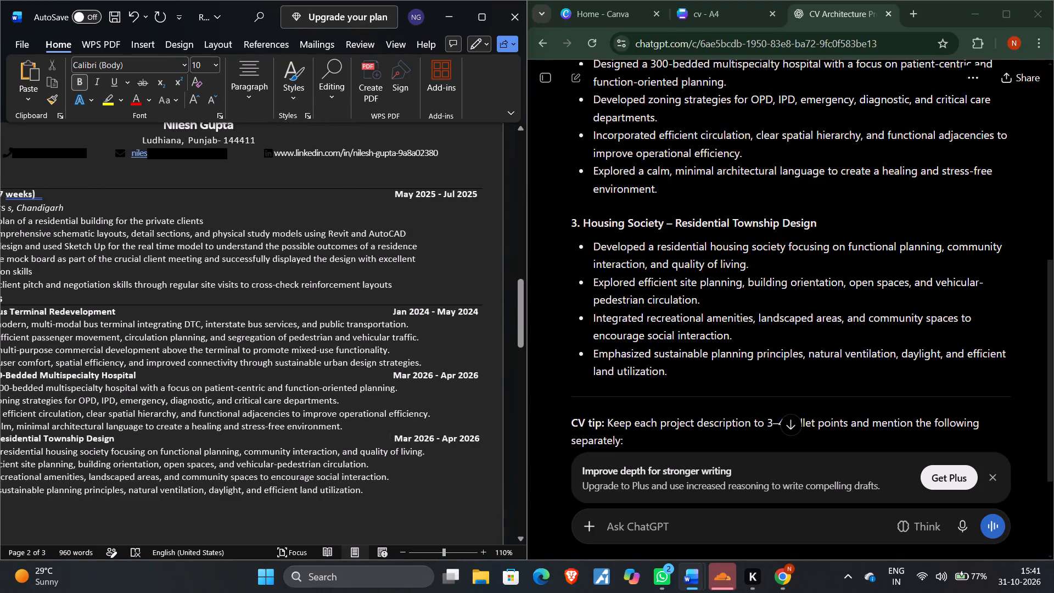
scroll(196, 350, "left", 1)
left_click(423, 307)
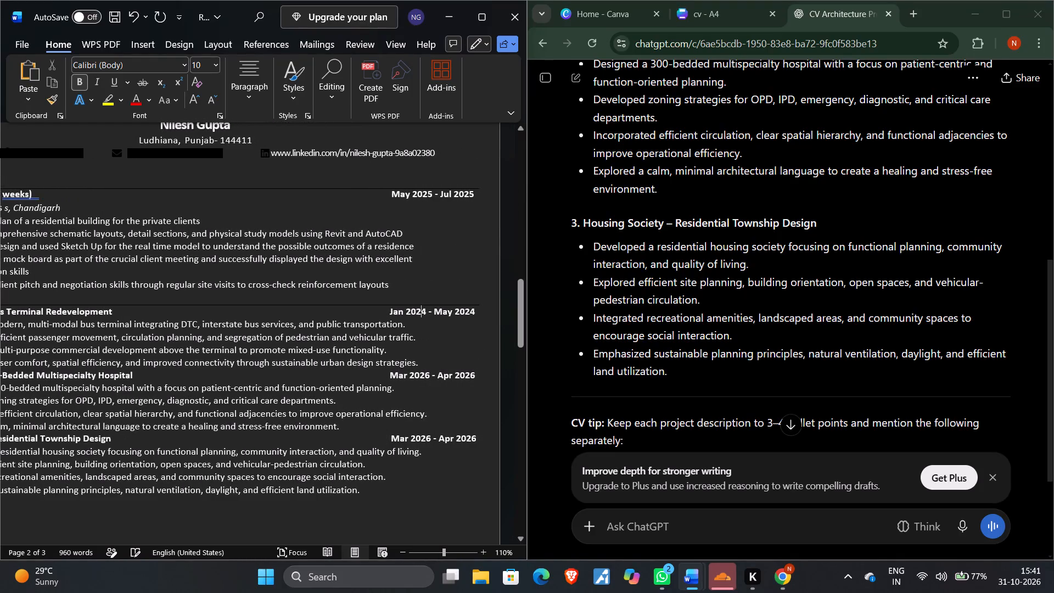
left_click_drag(427, 315, 397, 314)
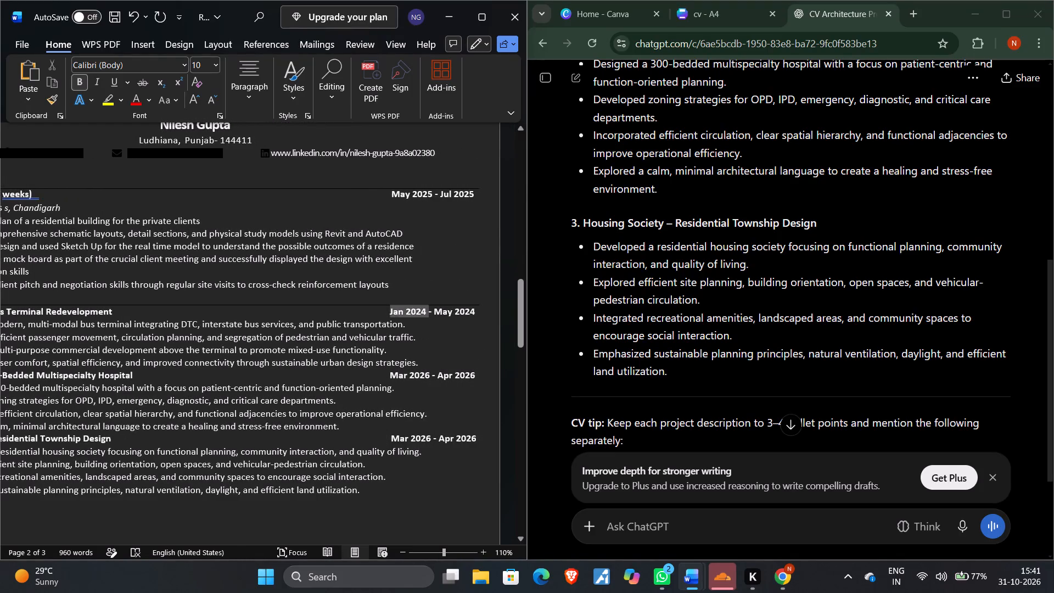
left_click_drag(397, 314, 397, 307)
left_click(397, 312)
left_click(407, 314)
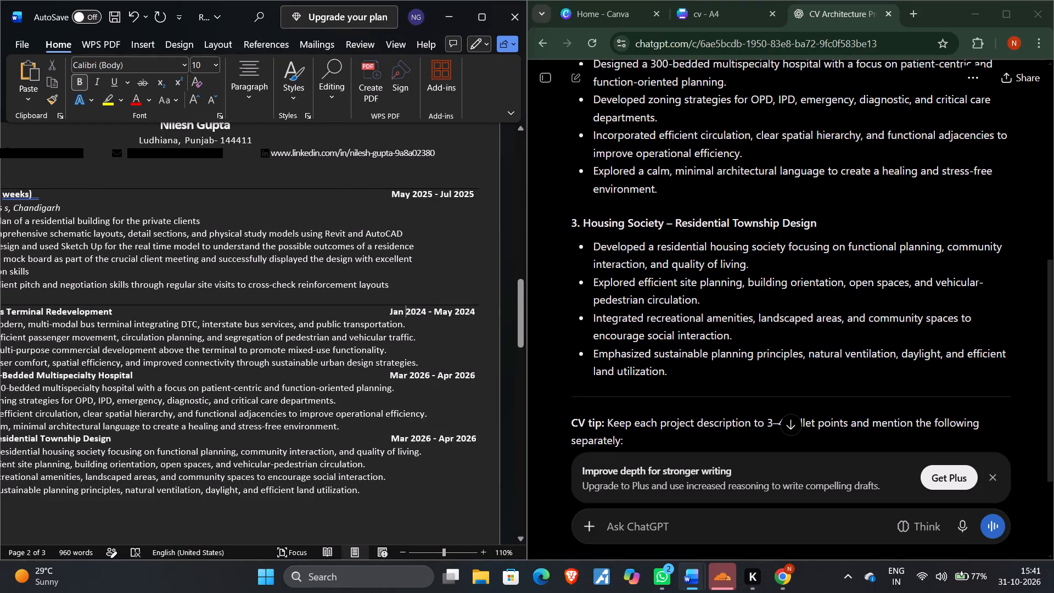
left_click(405, 314)
key("Left")
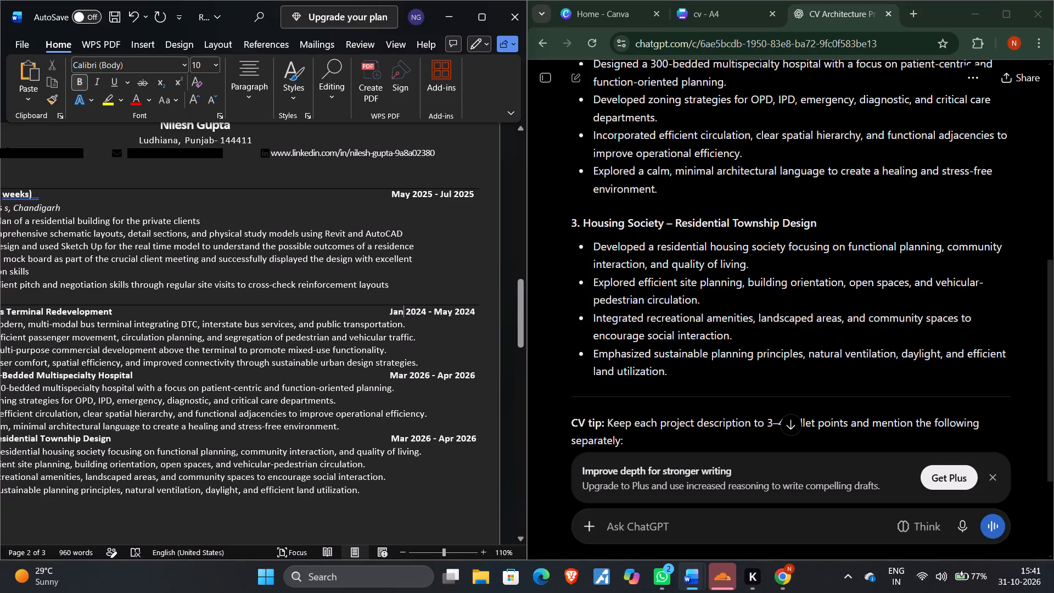
key("BackSpace")
key("BackSpace")
key("BackSpace")
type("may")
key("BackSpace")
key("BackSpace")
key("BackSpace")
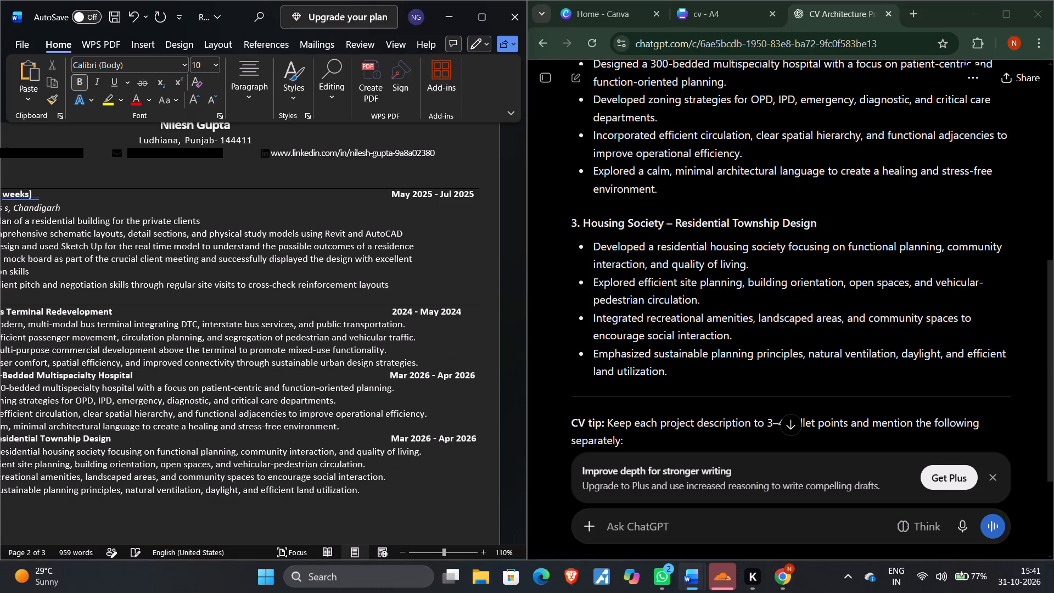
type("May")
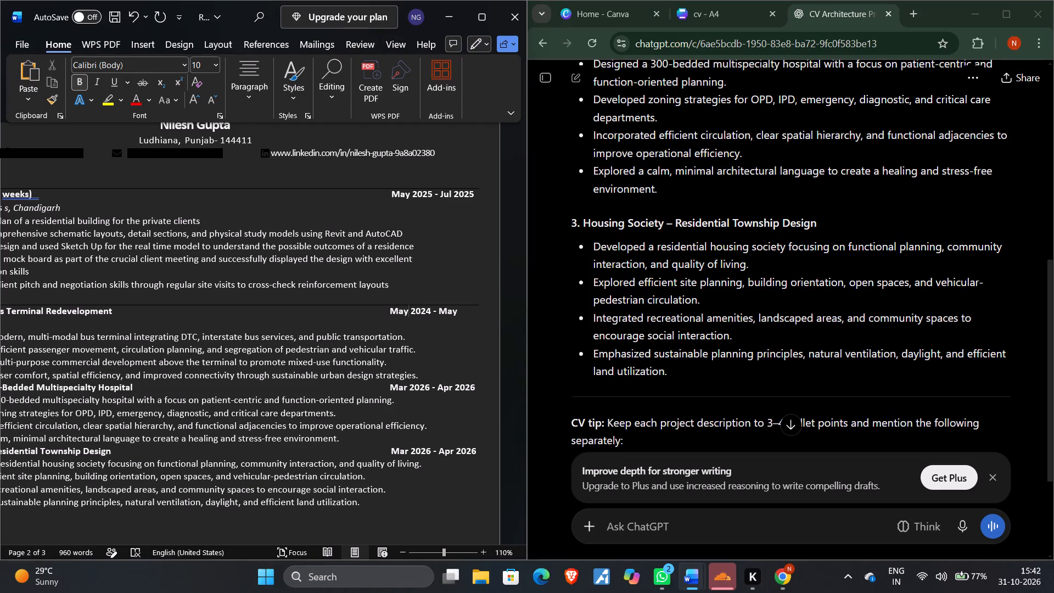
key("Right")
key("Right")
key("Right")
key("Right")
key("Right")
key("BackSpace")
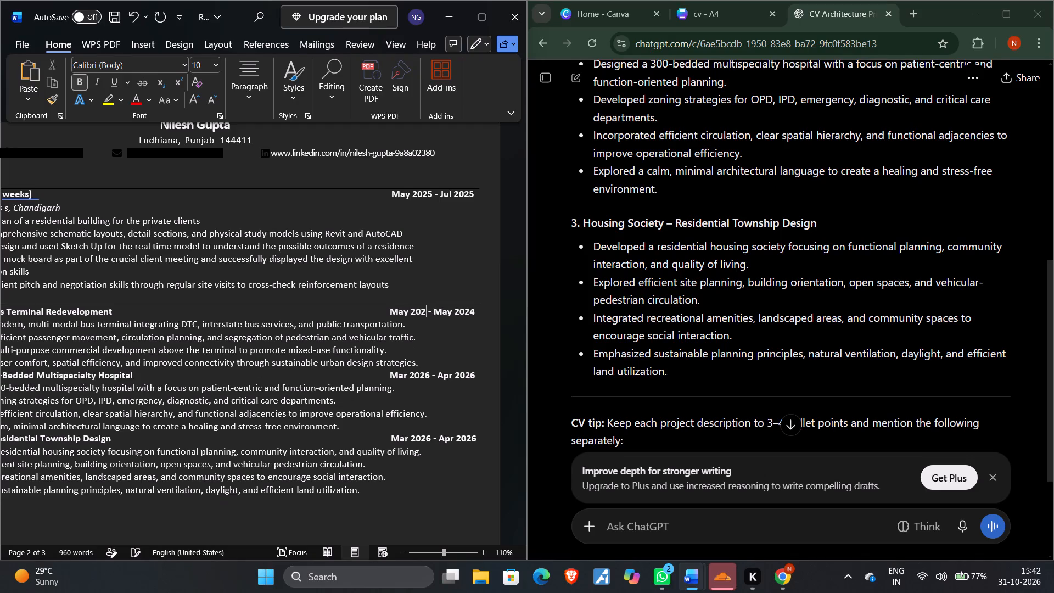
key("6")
Set the end month of the ISBT Anand Vihar project to Dec.
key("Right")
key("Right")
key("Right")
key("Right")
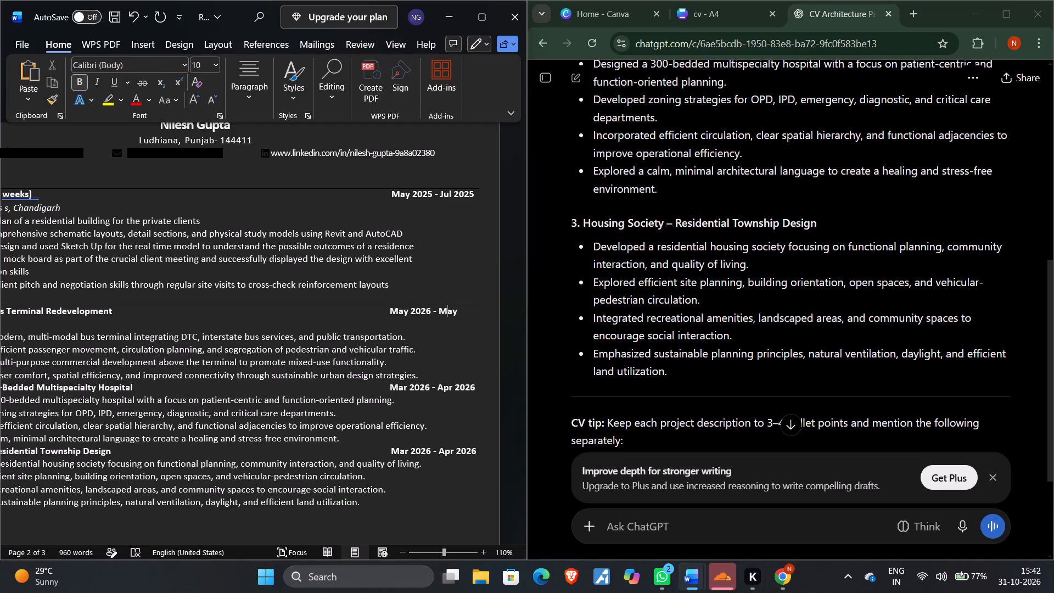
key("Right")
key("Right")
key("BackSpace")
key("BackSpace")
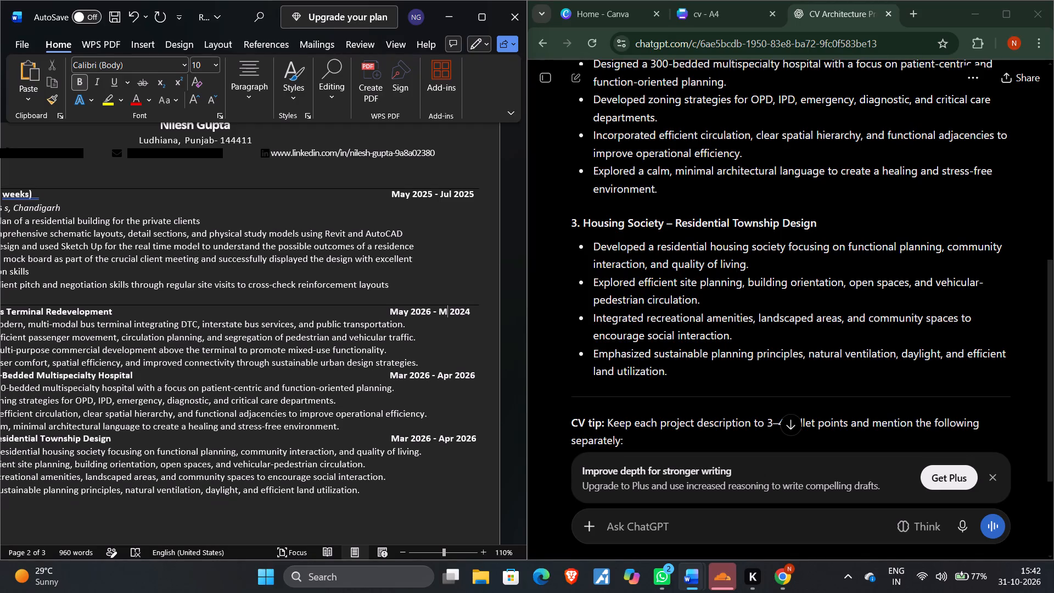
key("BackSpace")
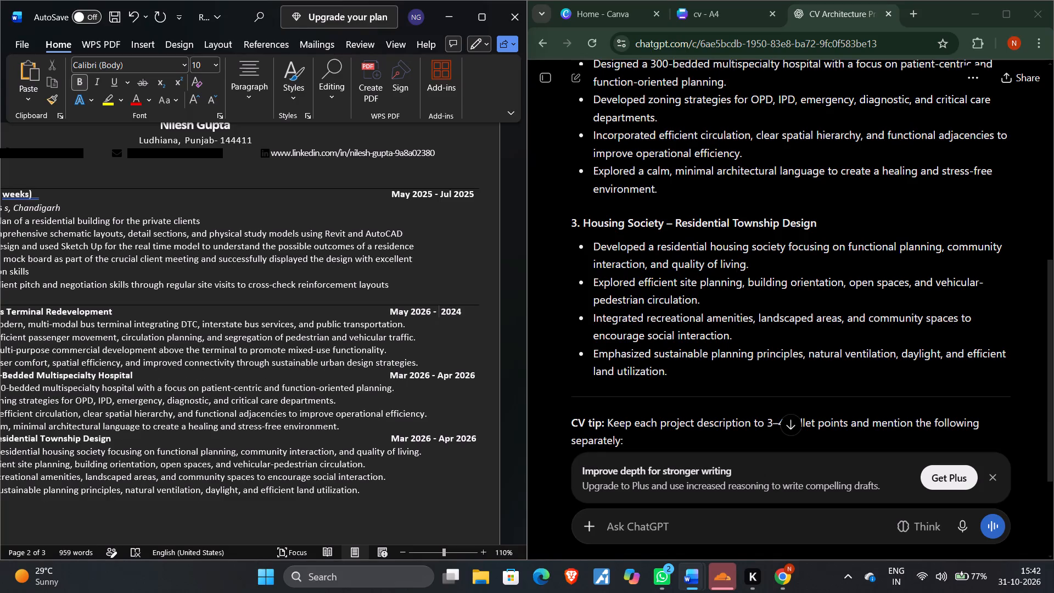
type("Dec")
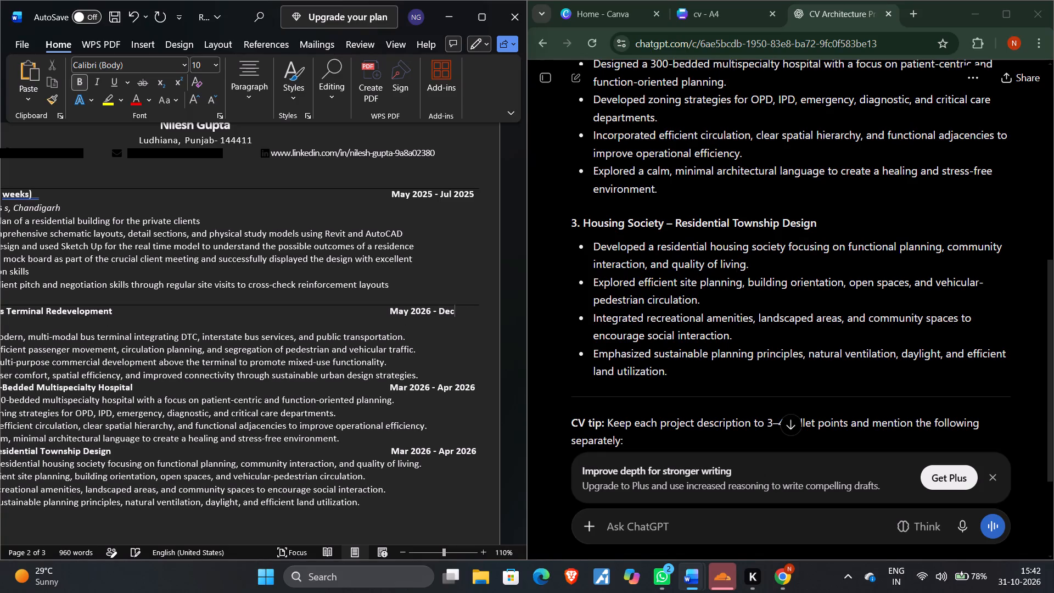
Remove one space before the ISBT Anand Vihar date range so the whole range fits on the heading line.
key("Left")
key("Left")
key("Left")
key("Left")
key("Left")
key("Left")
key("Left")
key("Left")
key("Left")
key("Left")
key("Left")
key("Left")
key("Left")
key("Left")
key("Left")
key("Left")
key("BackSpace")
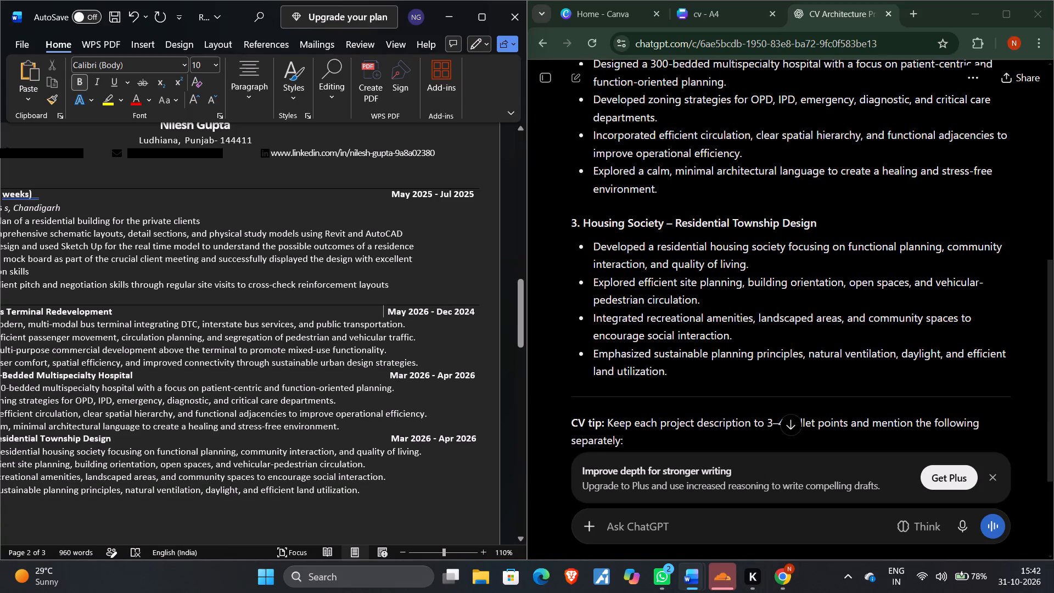
Set the end year of the ISBT Anand Vihar project to 2026.
left_click(484, 319)
left_click(480, 310)
key("Left")
key("Left")
key("BackSpace")
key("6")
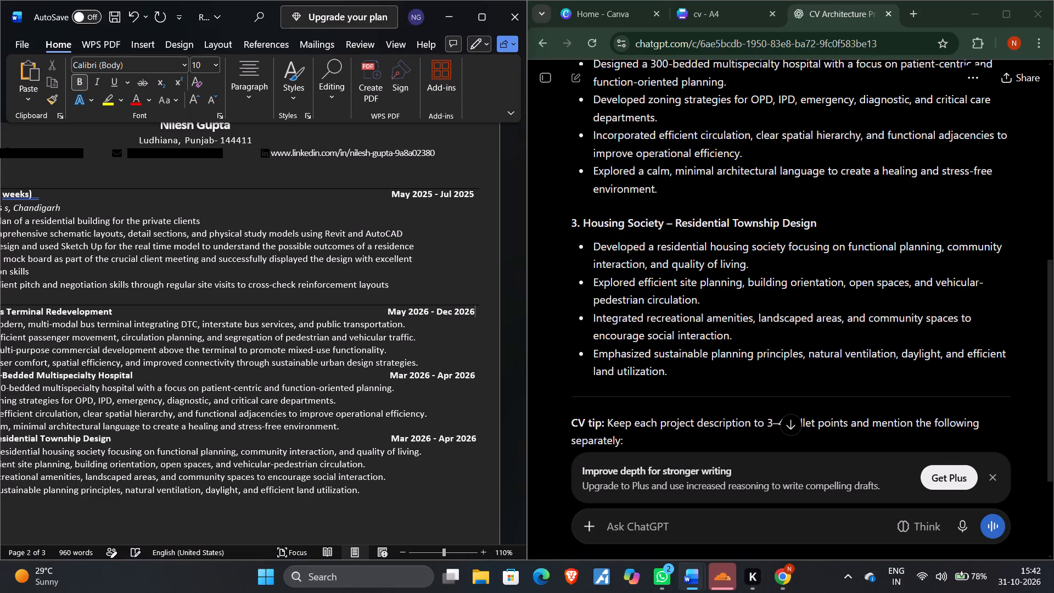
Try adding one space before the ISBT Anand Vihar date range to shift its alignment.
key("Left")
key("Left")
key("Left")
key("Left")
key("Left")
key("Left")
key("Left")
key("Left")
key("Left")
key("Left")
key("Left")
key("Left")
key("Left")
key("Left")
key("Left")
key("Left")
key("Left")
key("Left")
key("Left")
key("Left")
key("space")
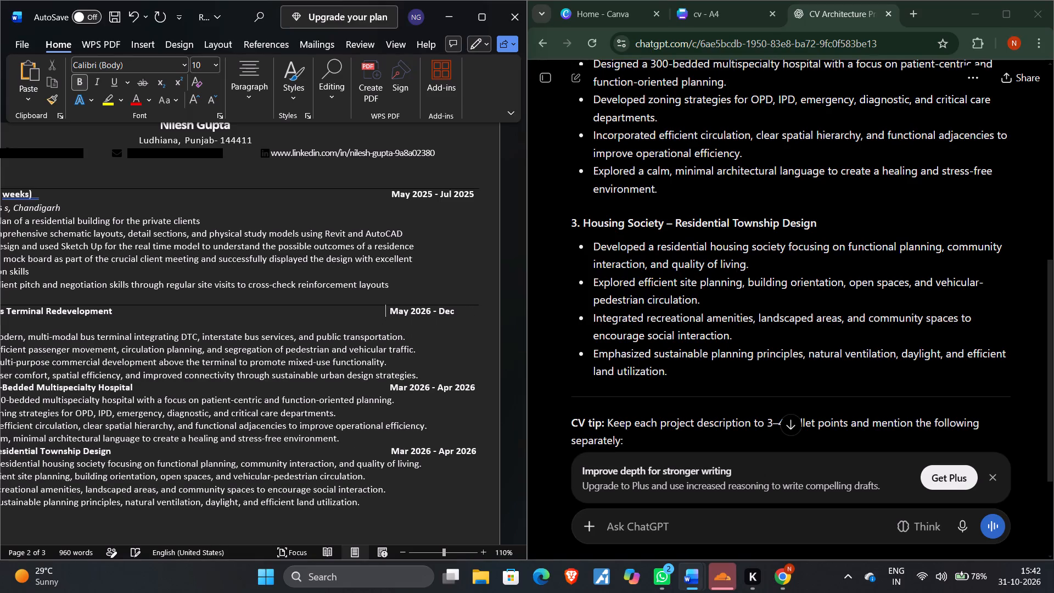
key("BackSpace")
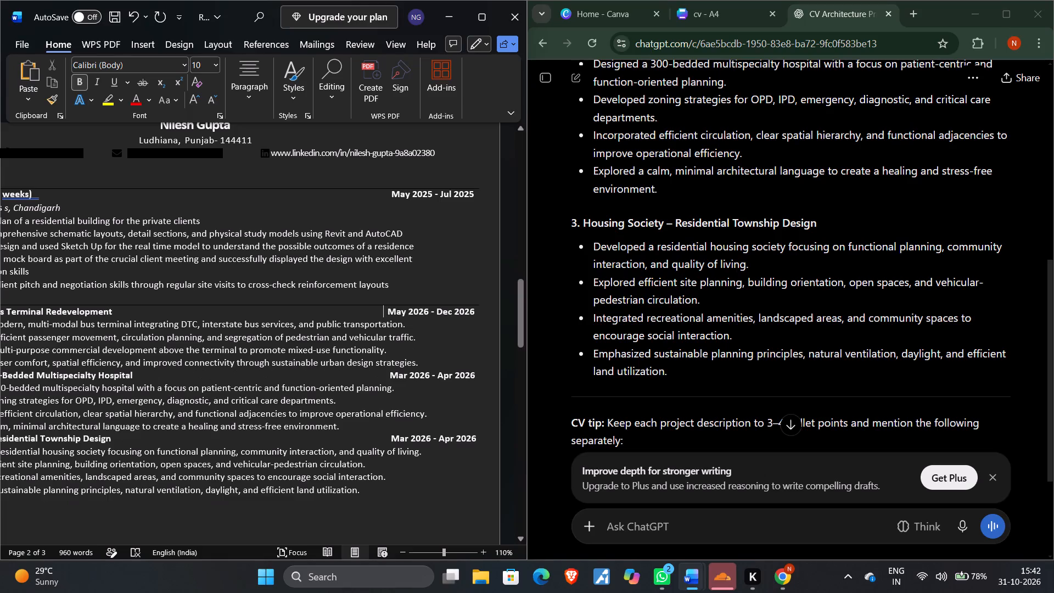
Set the start date of the District Hospital project to Jan 2026.
left_click_drag(430, 379, 419, 379)
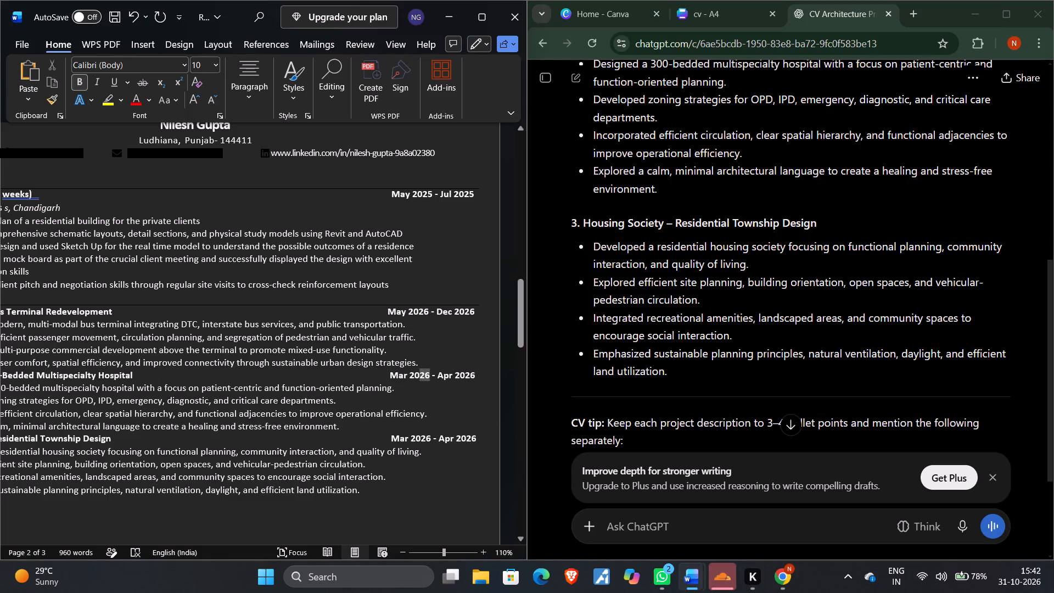
left_click_drag(419, 379, 400, 368)
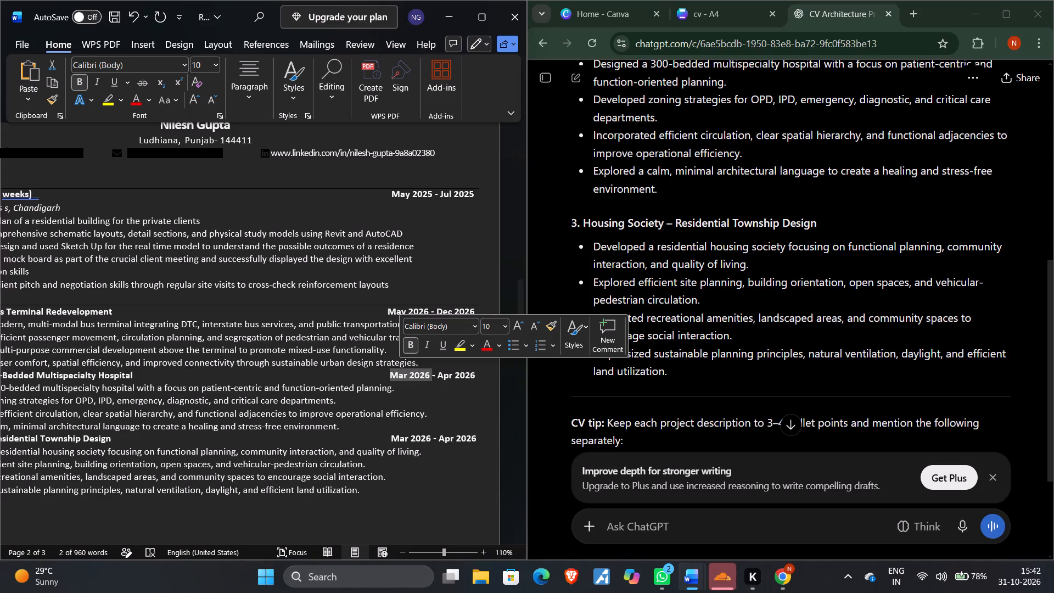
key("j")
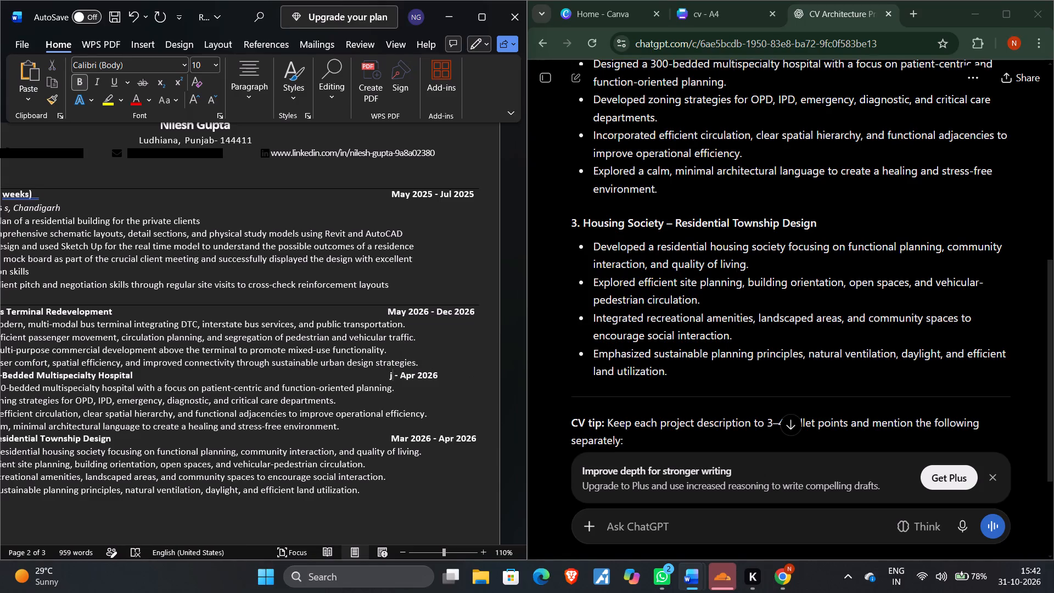
key("BackSpace")
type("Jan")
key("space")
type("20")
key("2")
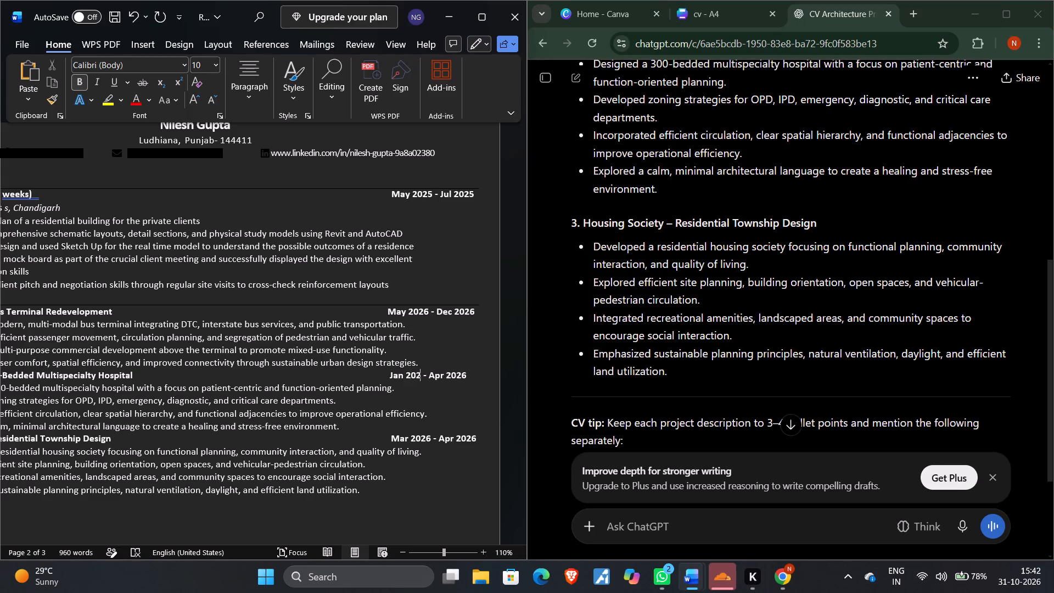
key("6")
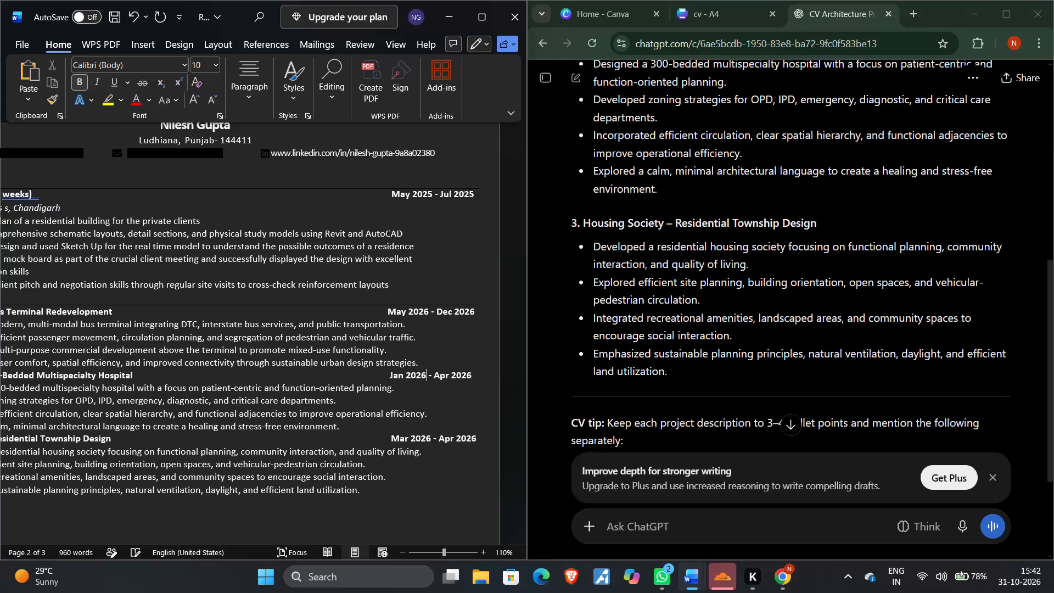
Set the end month of the District Hospital project to May.
left_click(447, 377)
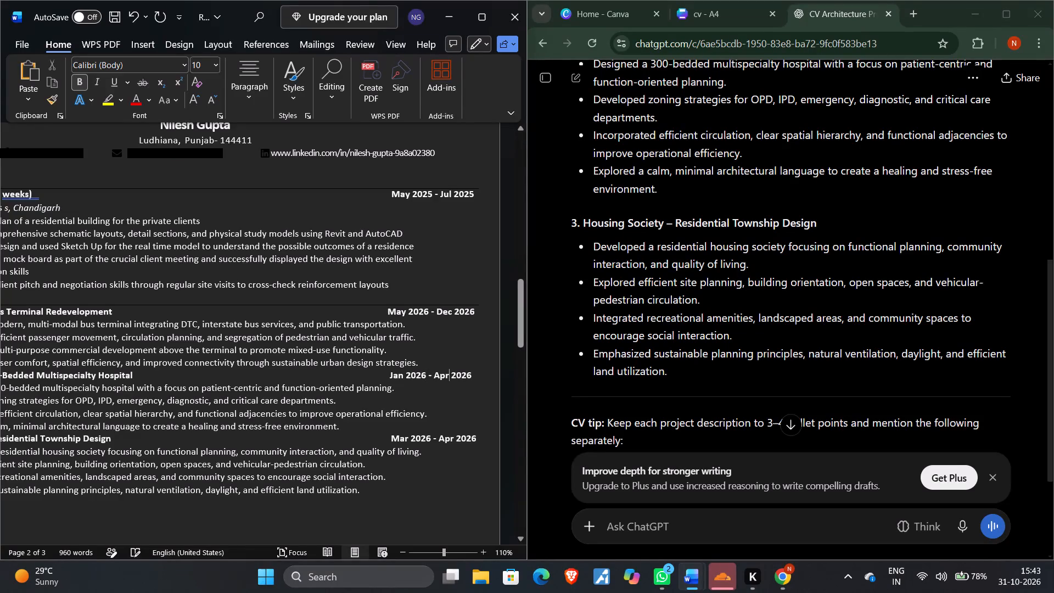
key("BackSpace")
key("BackSpace")
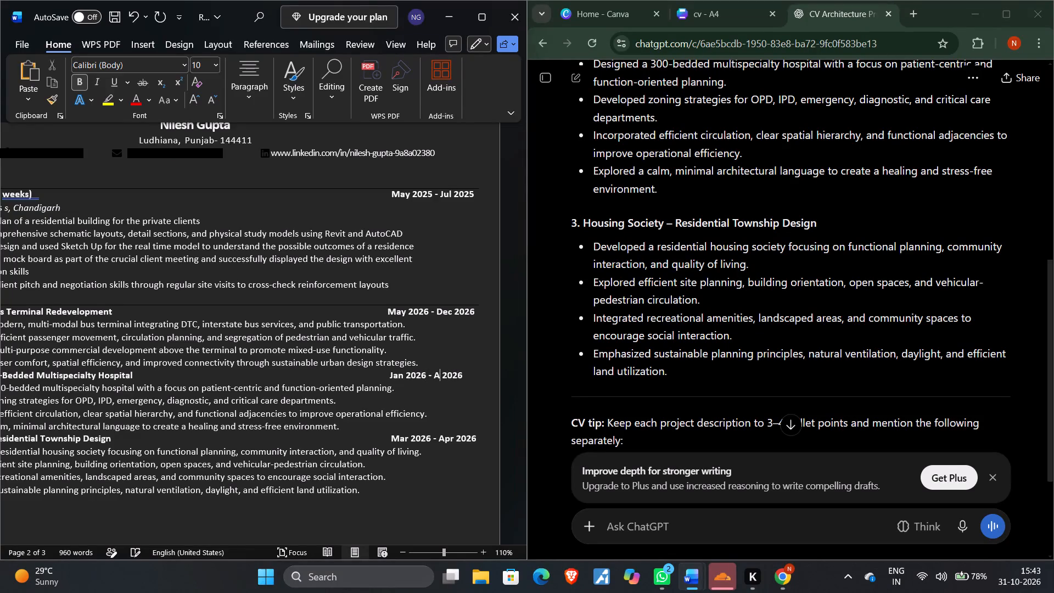
key("BackSpace")
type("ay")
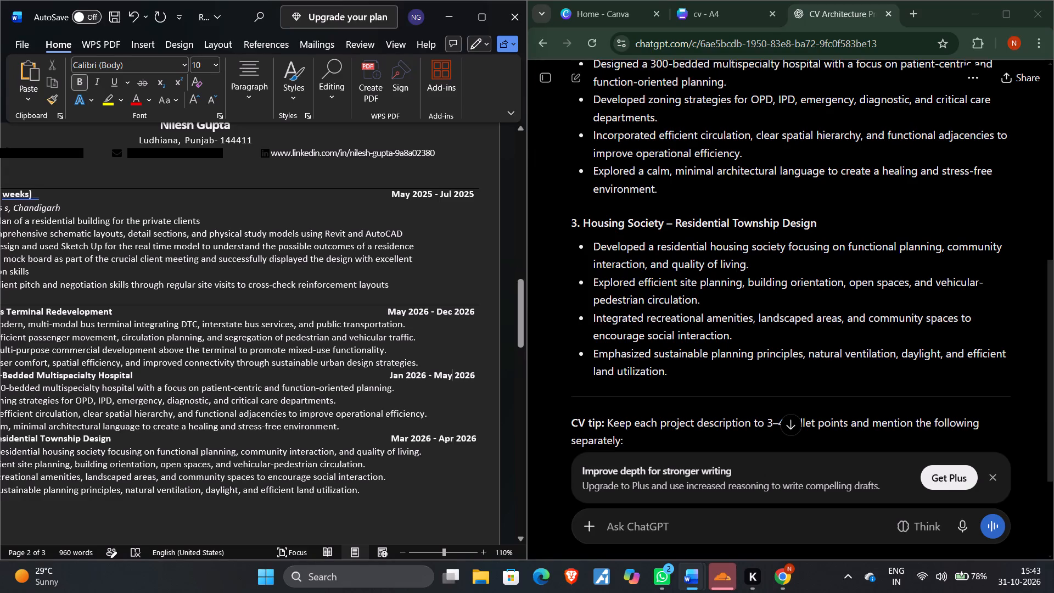
Set both the start and end years of the Housing Society project to 2025.
left_click(430, 439)
key("BackSpace")
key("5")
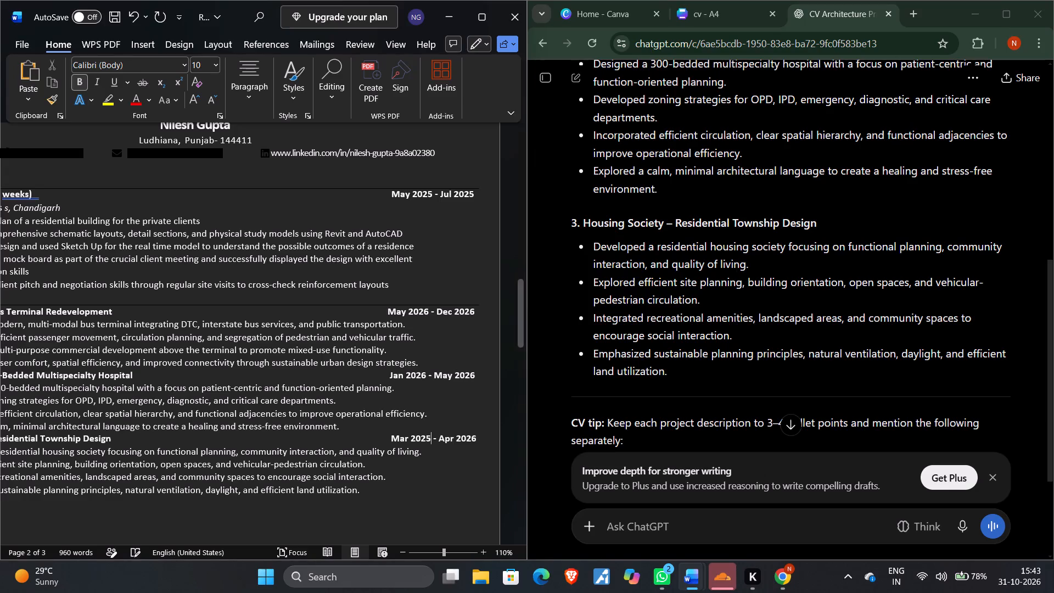
left_click(488, 445)
left_click(473, 438)
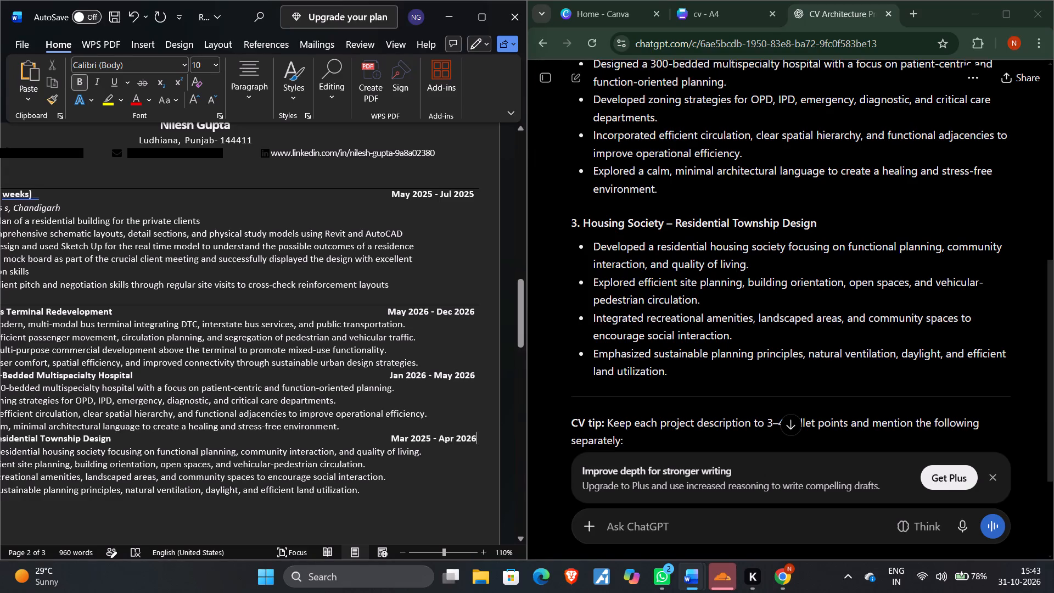
key("BackSpace")
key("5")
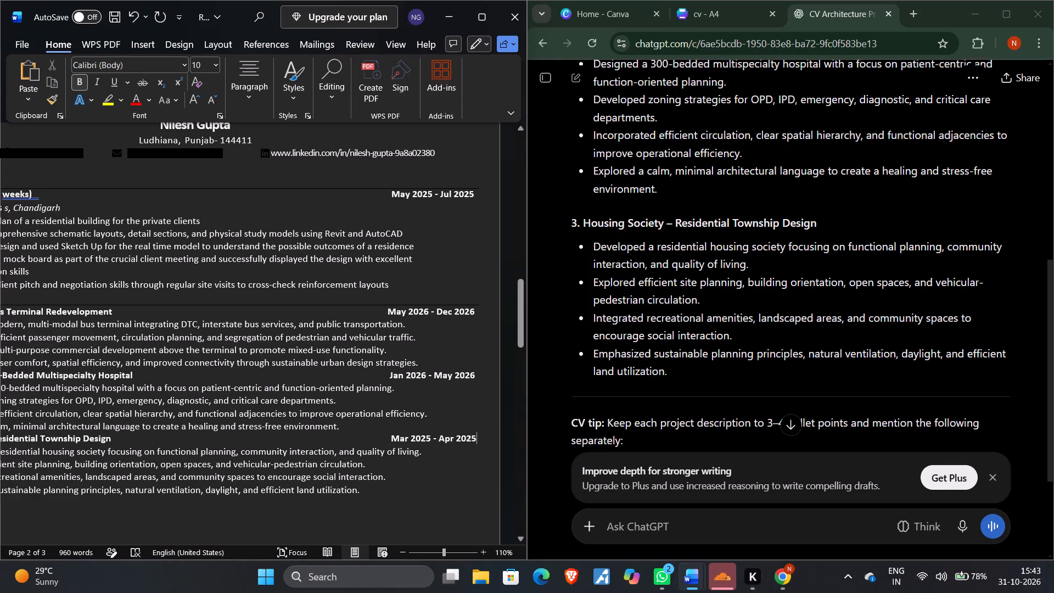
Set the start month of the Housing Society project to Jul.
left_click(407, 441)
key("BackSpace")
key("BackSpace")
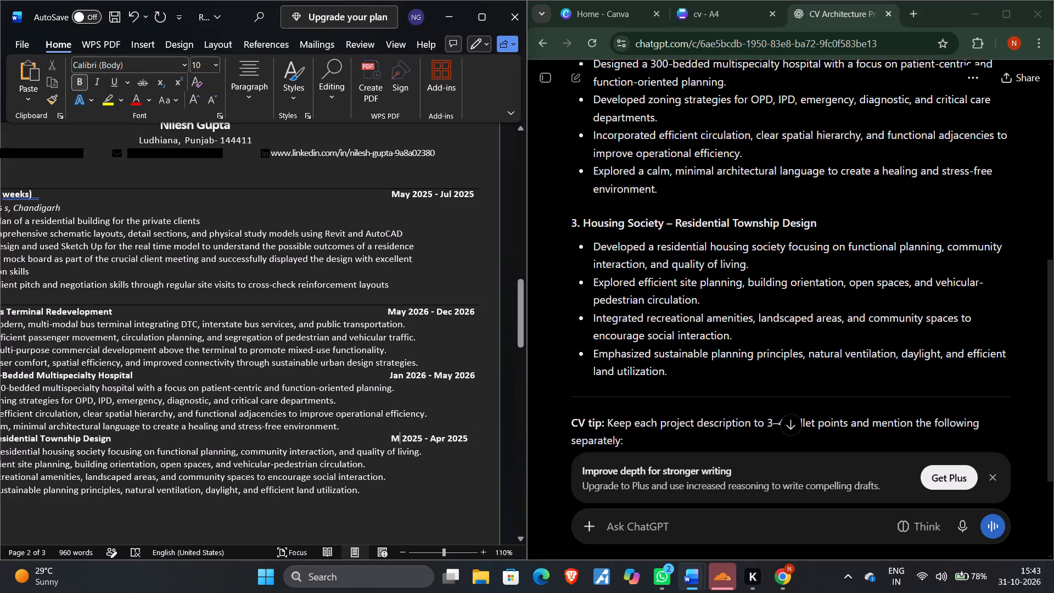
key("BackSpace")
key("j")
key("BackSpace")
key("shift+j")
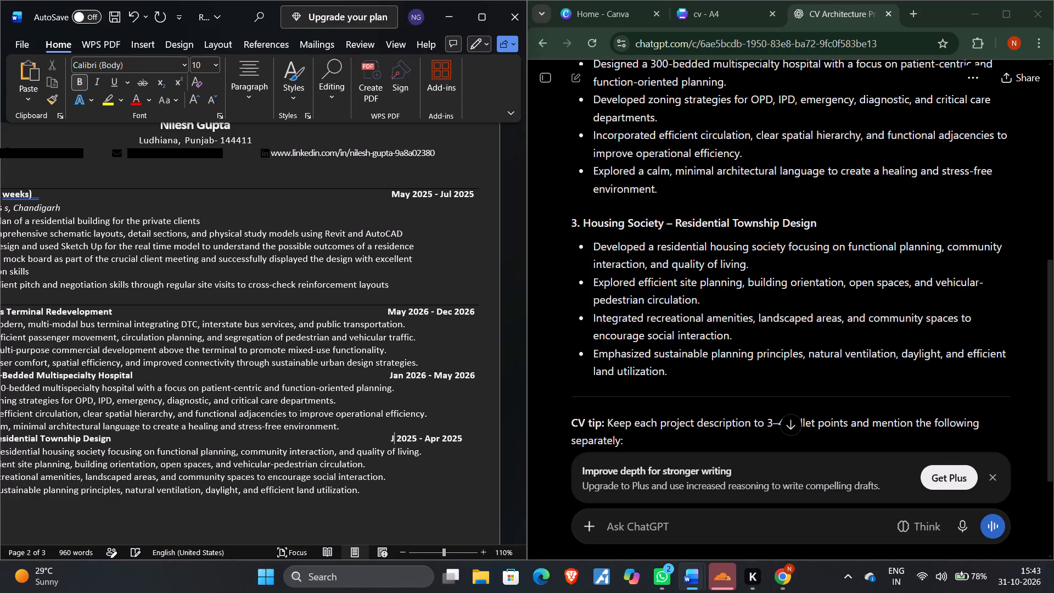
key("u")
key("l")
Set the end month of the Housing Society project to Dec.
key("Right")
key("Right")
key("Right")
key("Right")
key("Right")
key("Right")
key("Right")
key("Right")
key("Right")
key("Right")
key("Right")
key("Right")
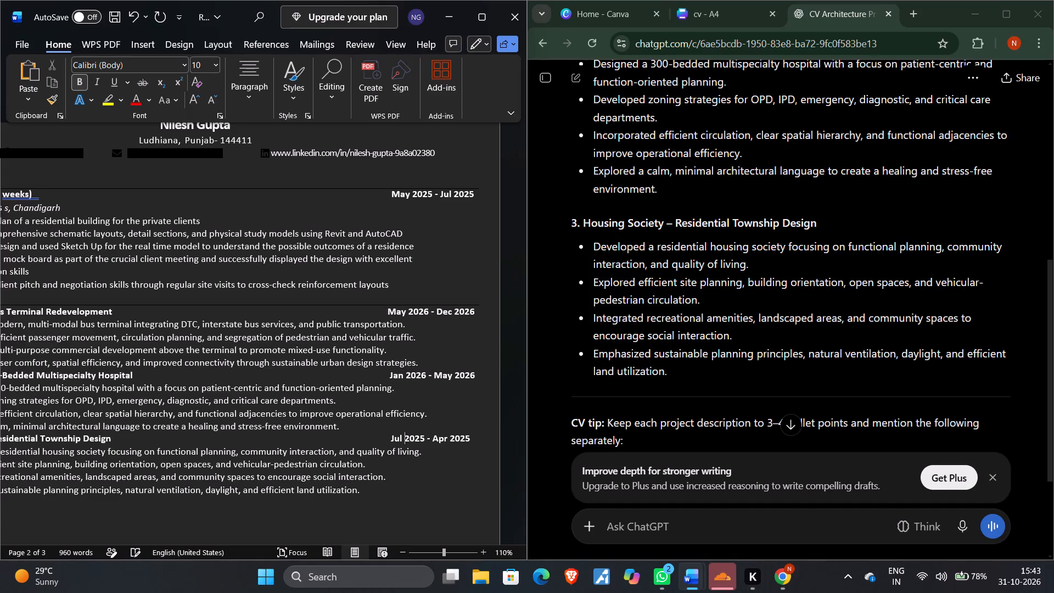
key("Left")
key("Left")
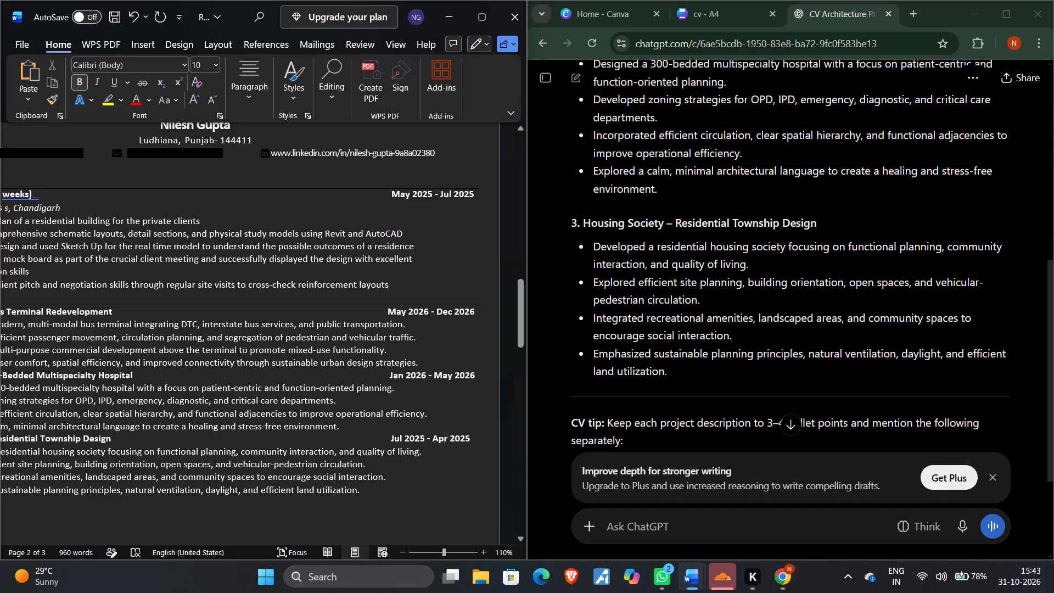
key("Right")
key("BackSpace")
key("BackSpace")
key("BackSpace")
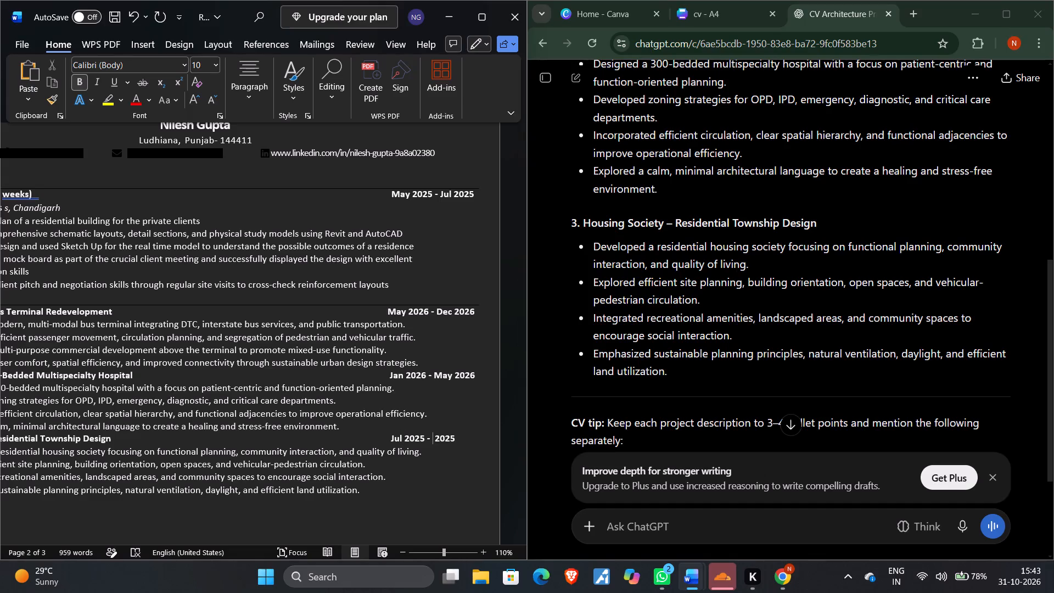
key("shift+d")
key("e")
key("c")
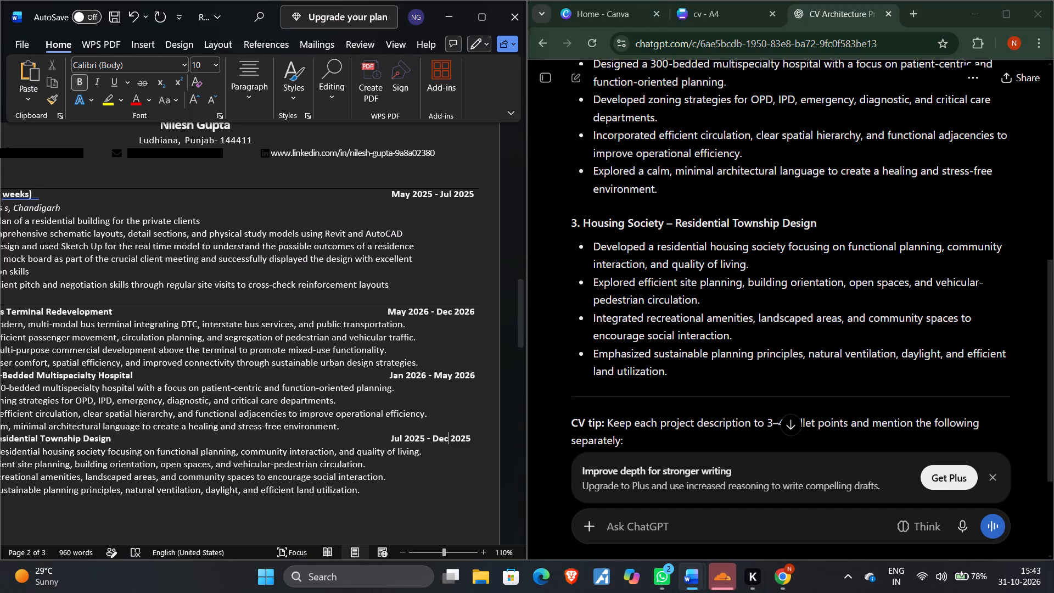
Delete the empty lines between the Housing Society project's last bullet and the Educational Visits heading.
left_click(319, 321)
scroll(373, 342, "down", 3)
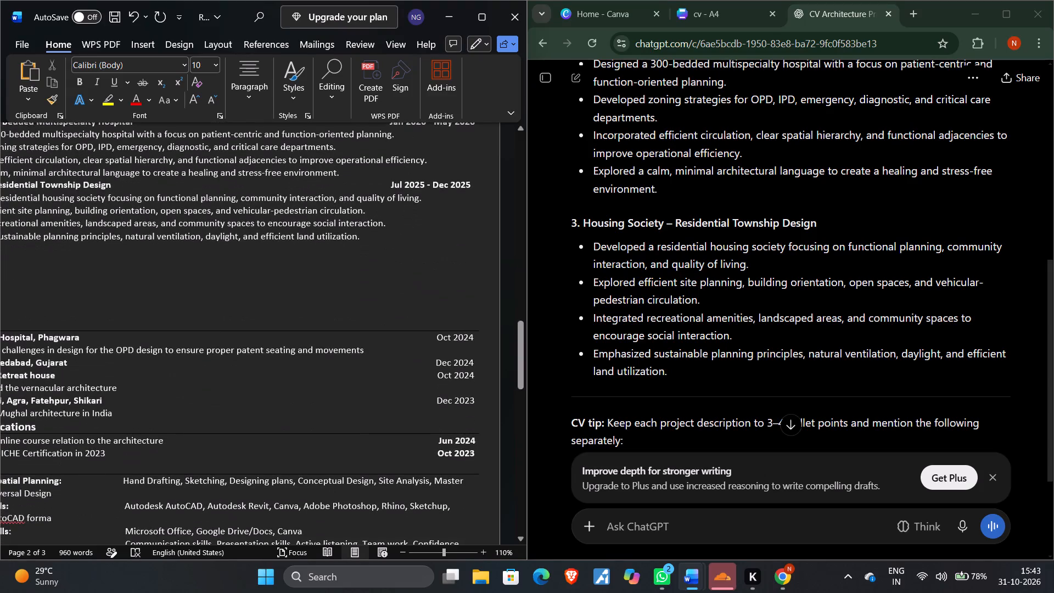
scroll(105, 306, "right", 1)
left_click(105, 306)
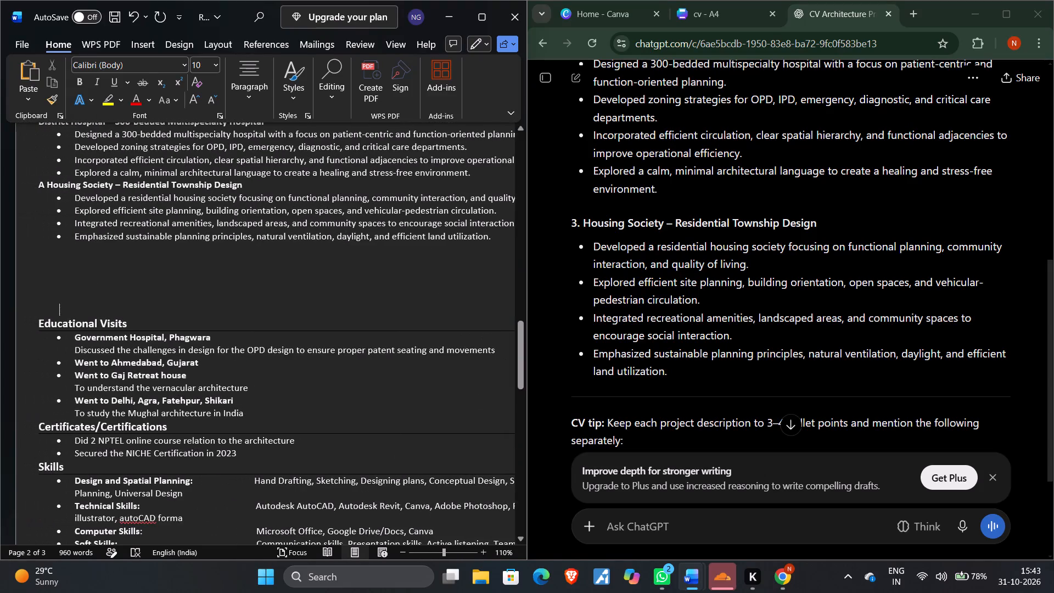
key("BackSpace")
key("BackSpace")
key("BackSpace")
key("BackSpace")
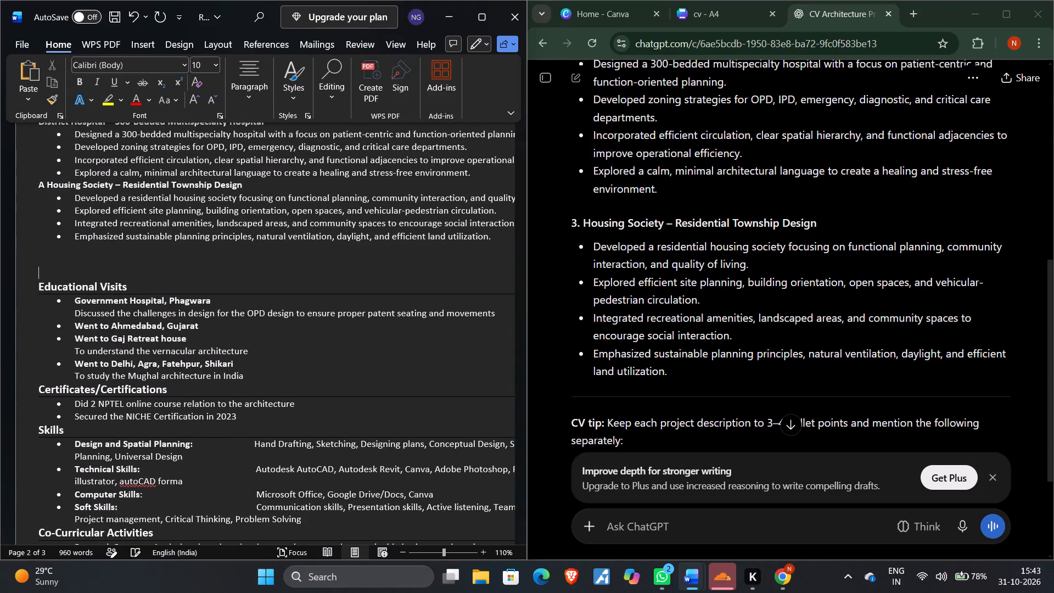
key("BackSpace")
key("BackSpace")
key("BackSpace")
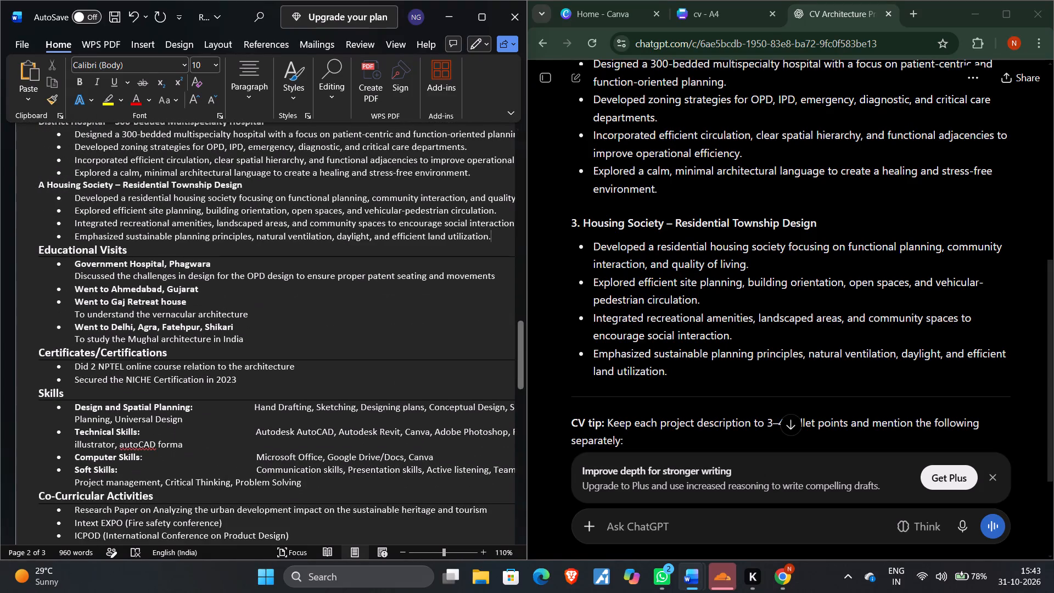
Examine the skills, co-curricular, extra-curricular and education sections of both resumes, including their dates.
scroll(156, 413, "down", 2)
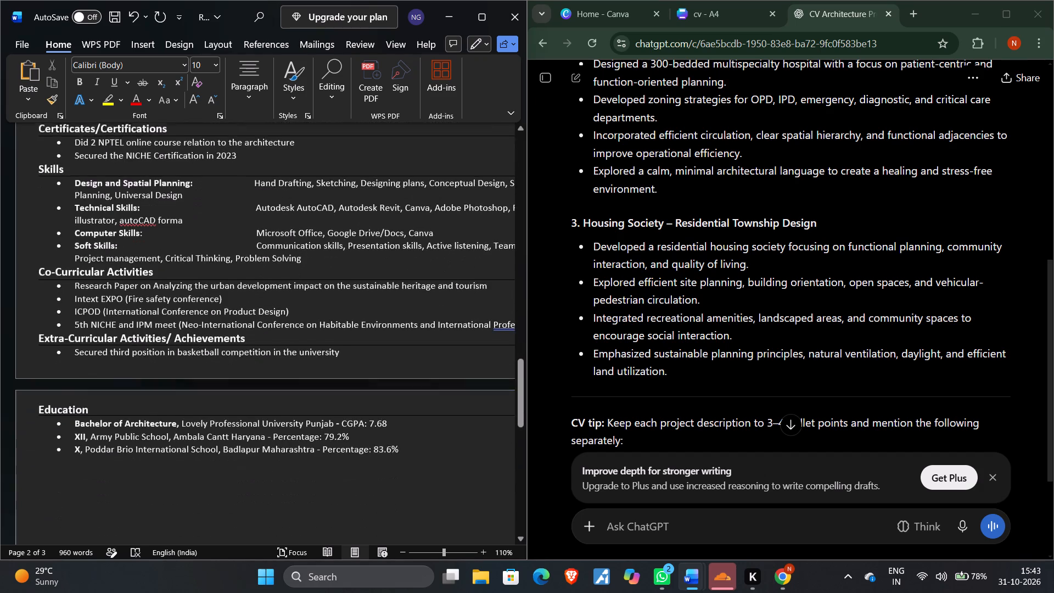
scroll(156, 413, "down", 1)
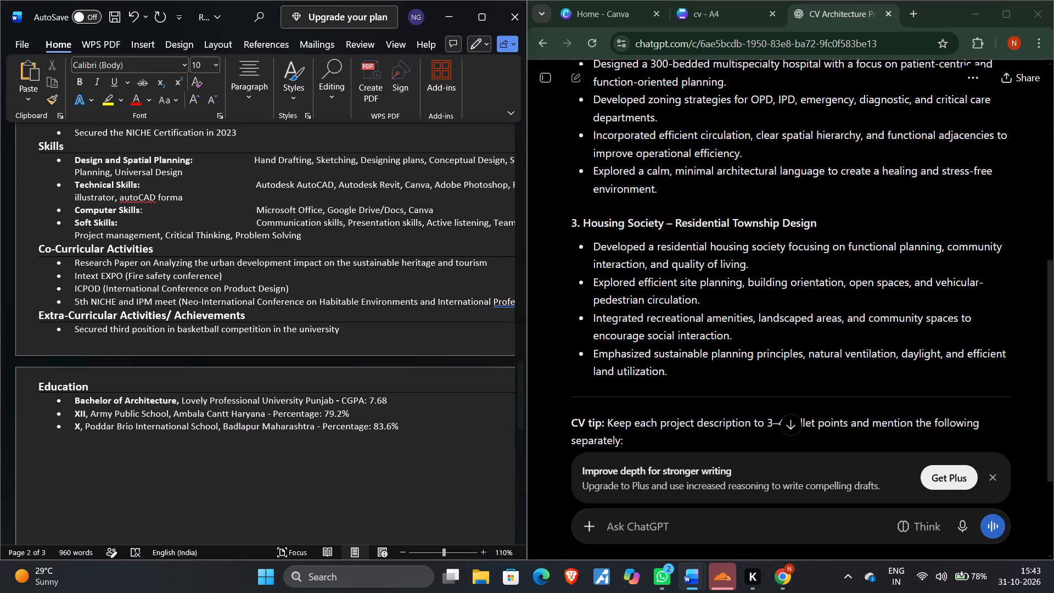
scroll(356, 337, "up", 5)
scroll(356, 337, "right", 1)
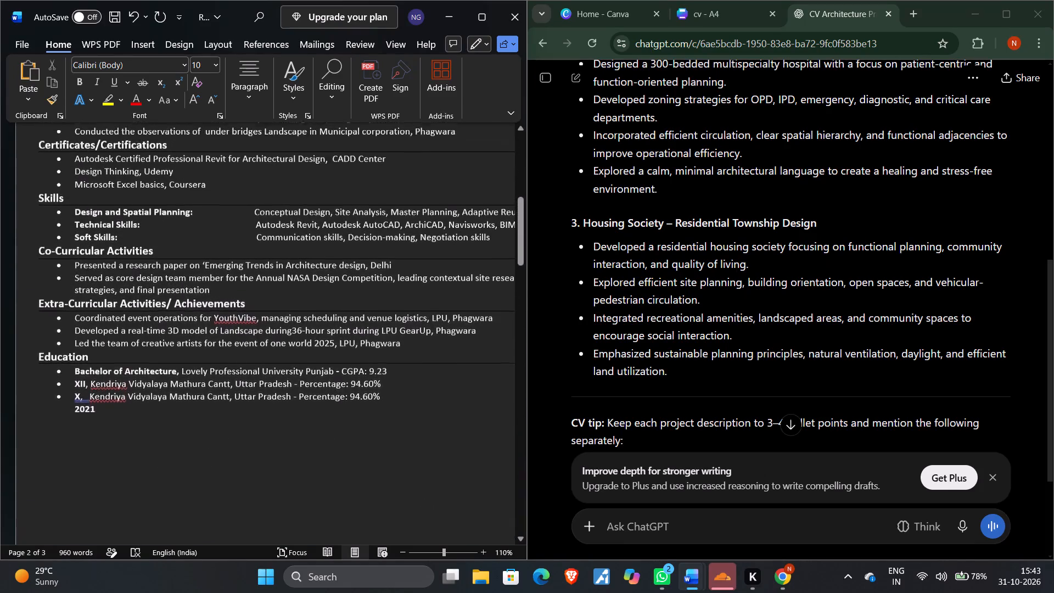
scroll(356, 337, "right", 2)
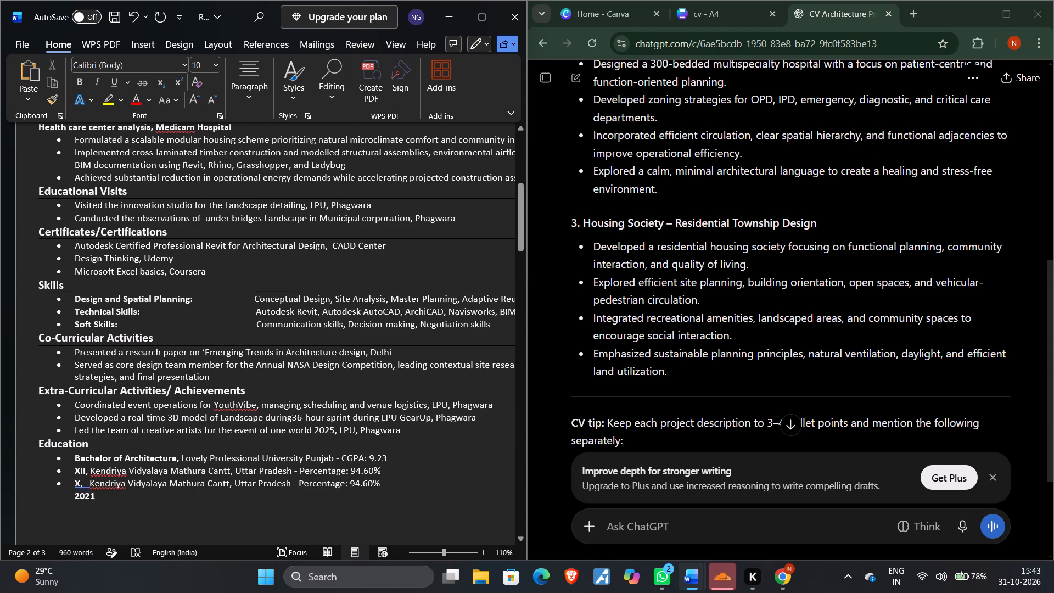
scroll(356, 337, "right", 6)
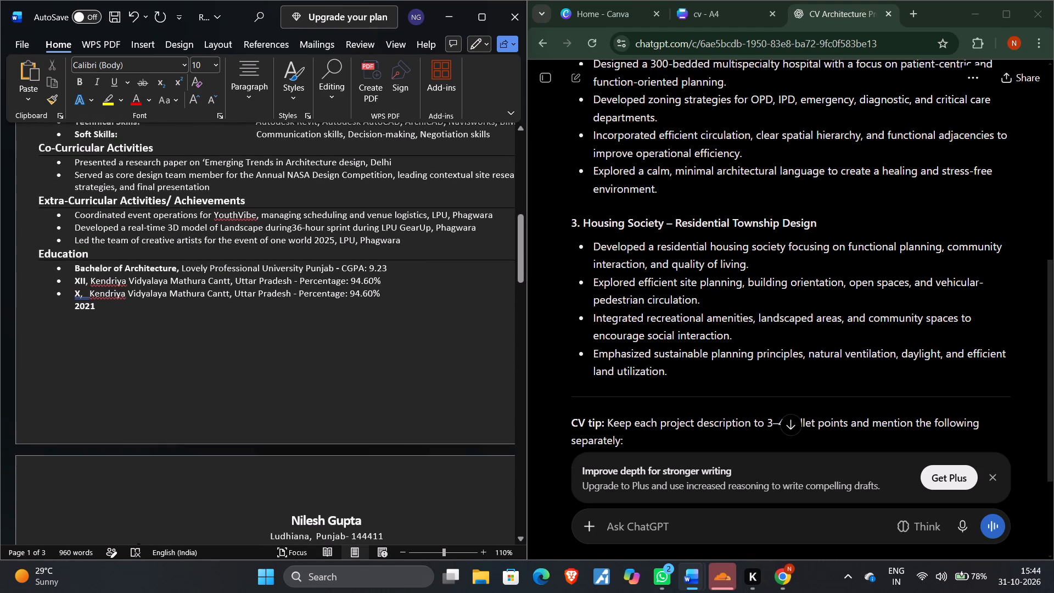
scroll(356, 337, "right", 3)
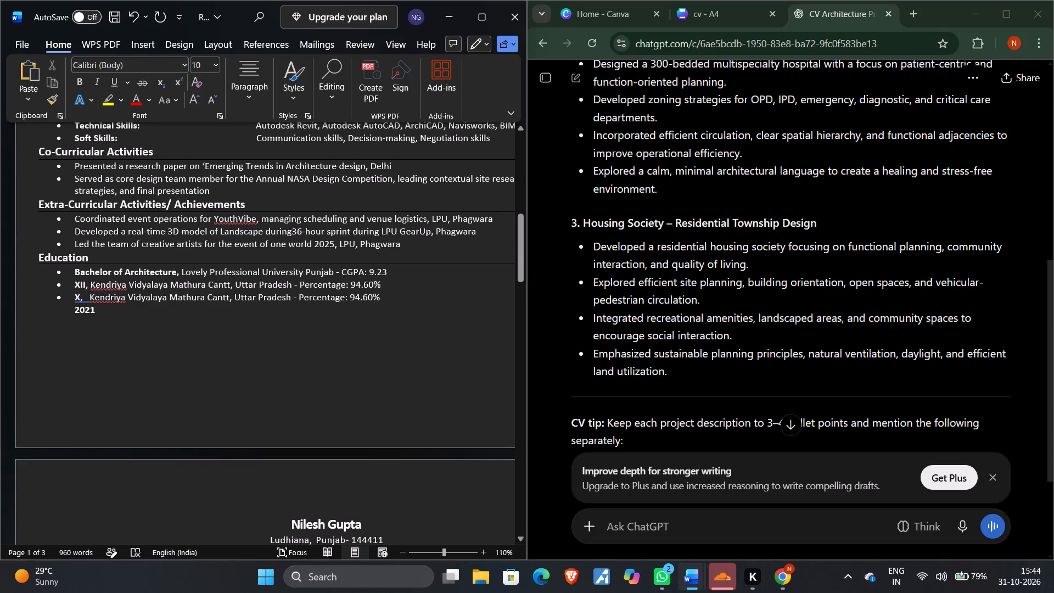
scroll(356, 337, "right", 1)
scroll(356, 337, "up", 1)
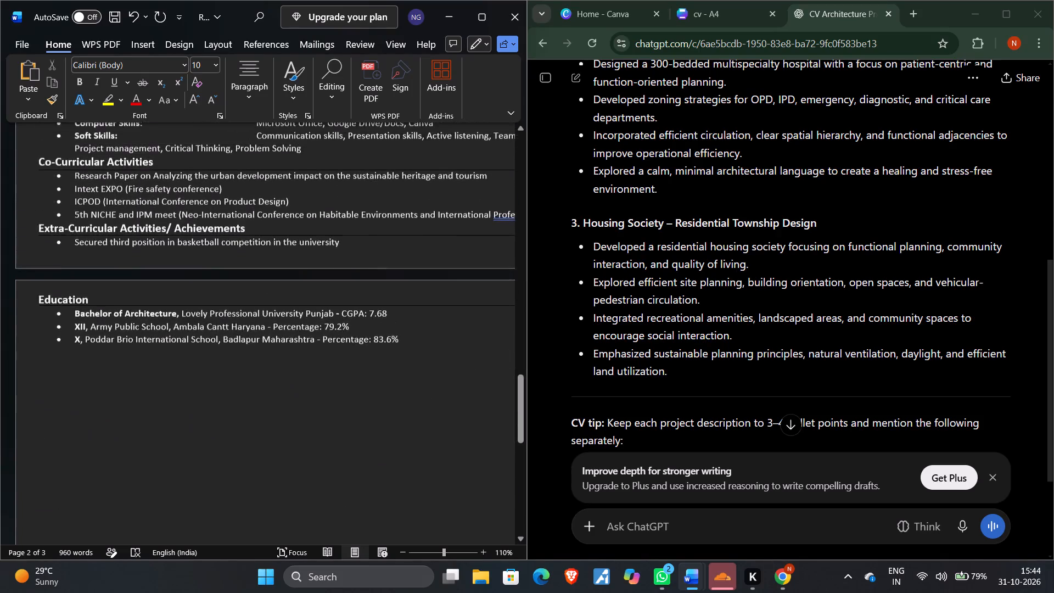
scroll(356, 337, "up", 1)
scroll(253, 287, "left", 3)
scroll(253, 287, "right", 1)
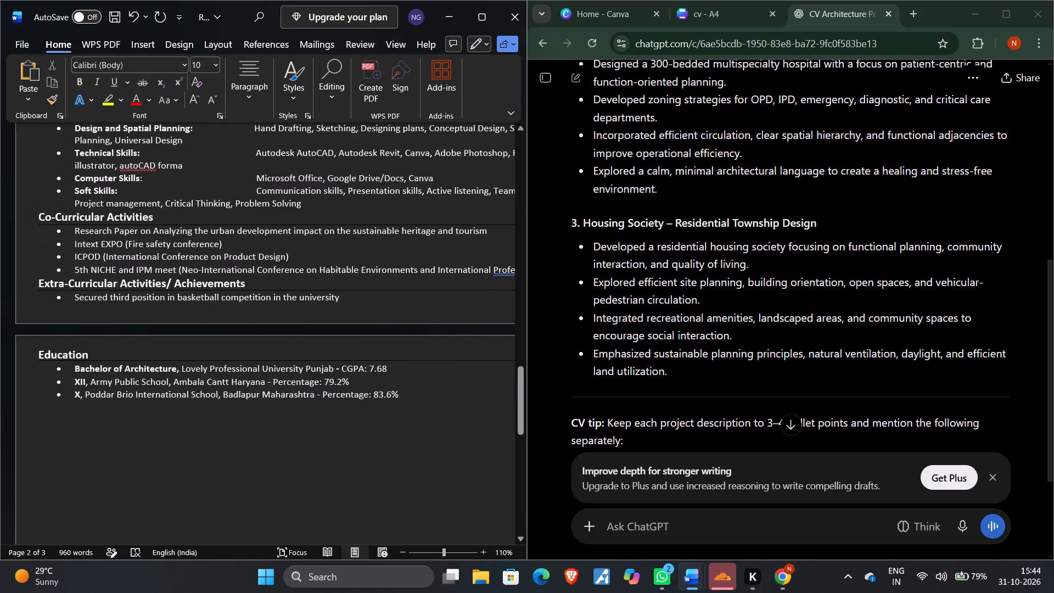
scroll(253, 287, "right", 1)
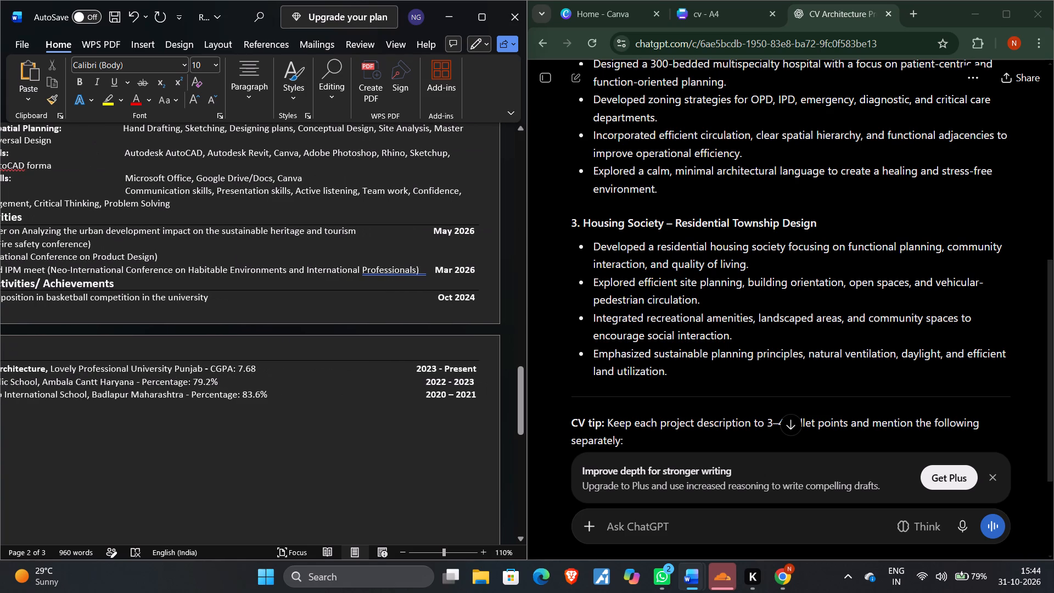
scroll(253, 287, "right", 1)
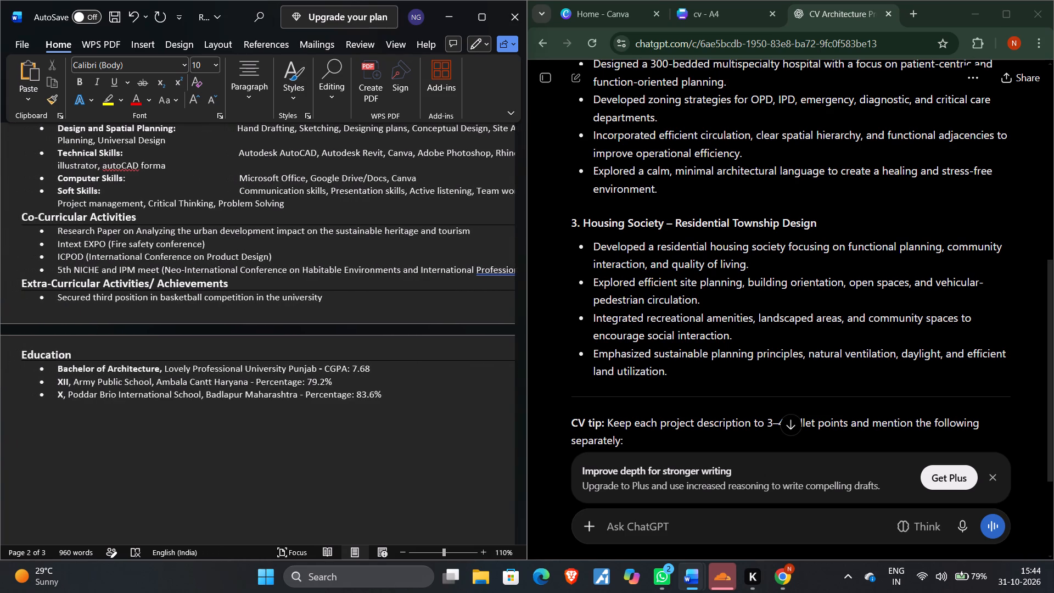
scroll(253, 287, "right", 2)
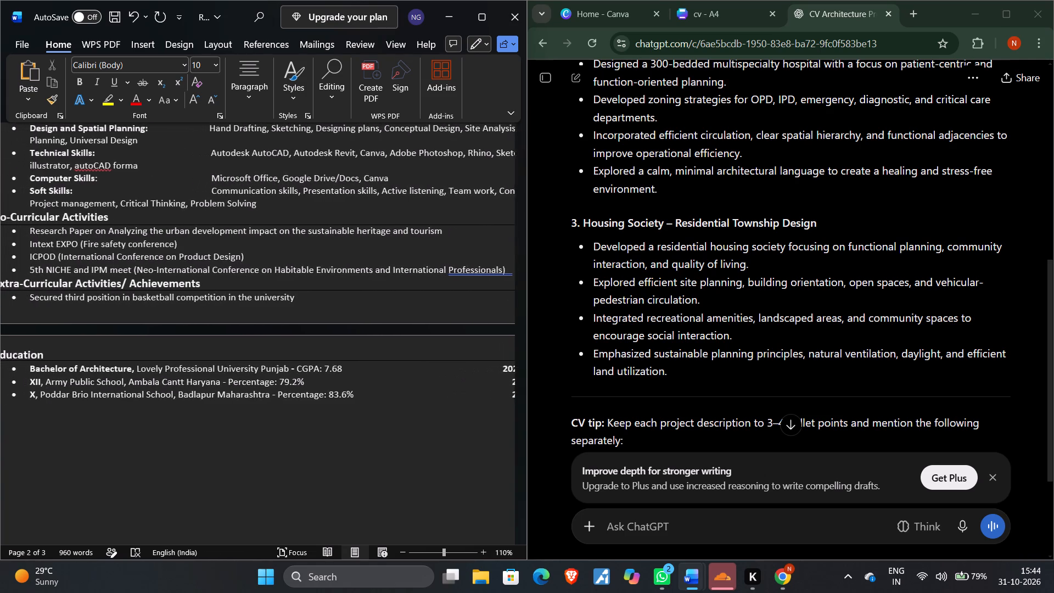
scroll(253, 287, "right", 2)
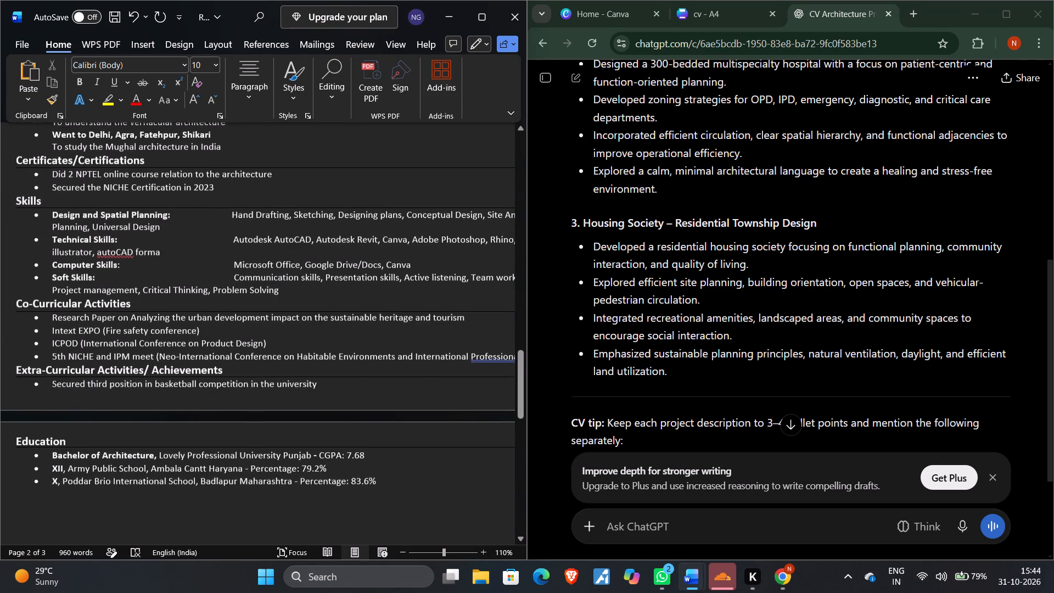
scroll(253, 287, "right", 3)
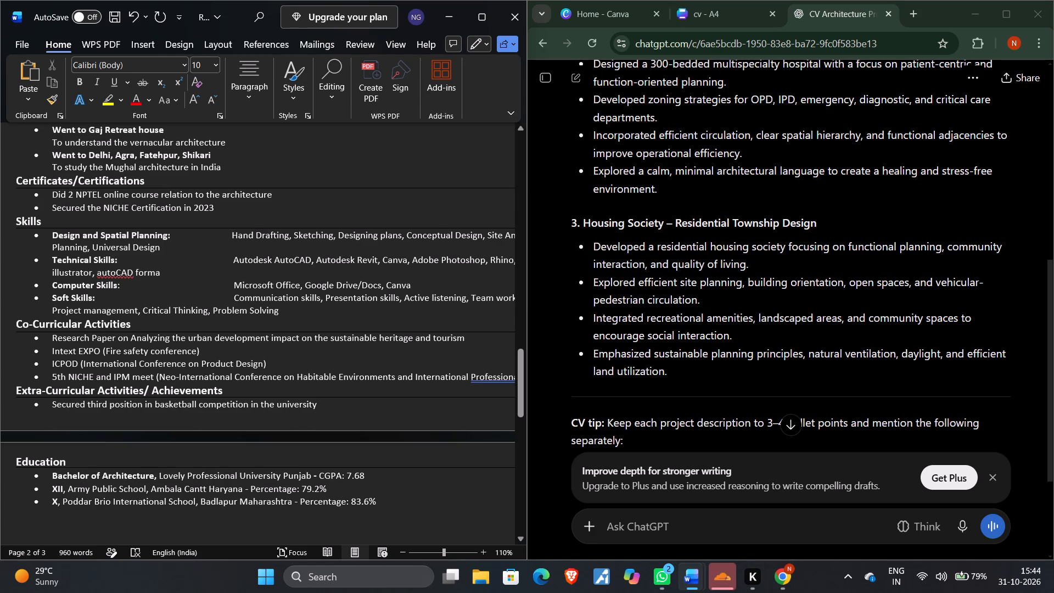
scroll(253, 287, "right", 1)
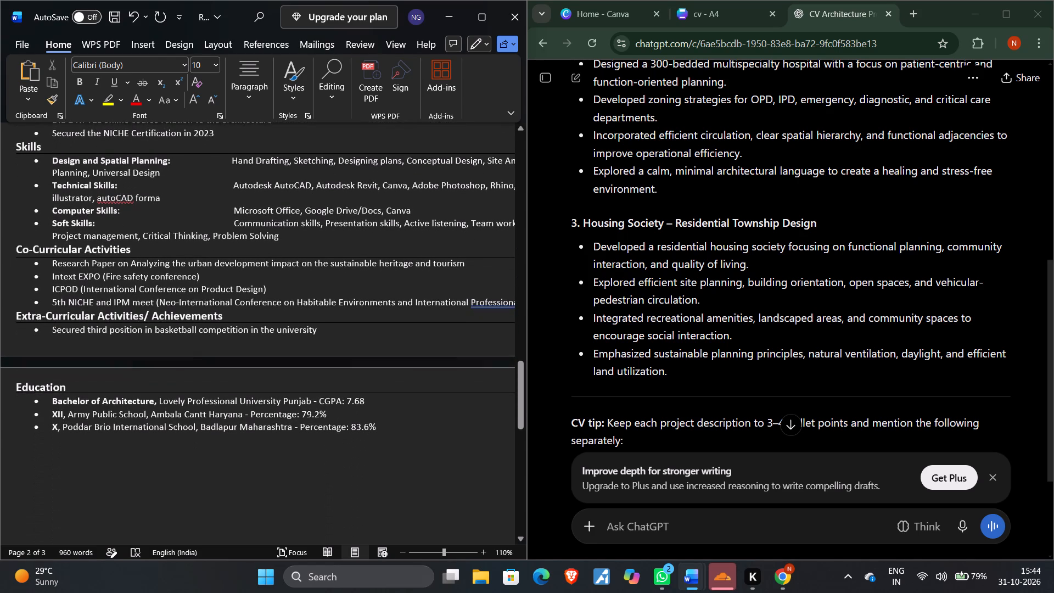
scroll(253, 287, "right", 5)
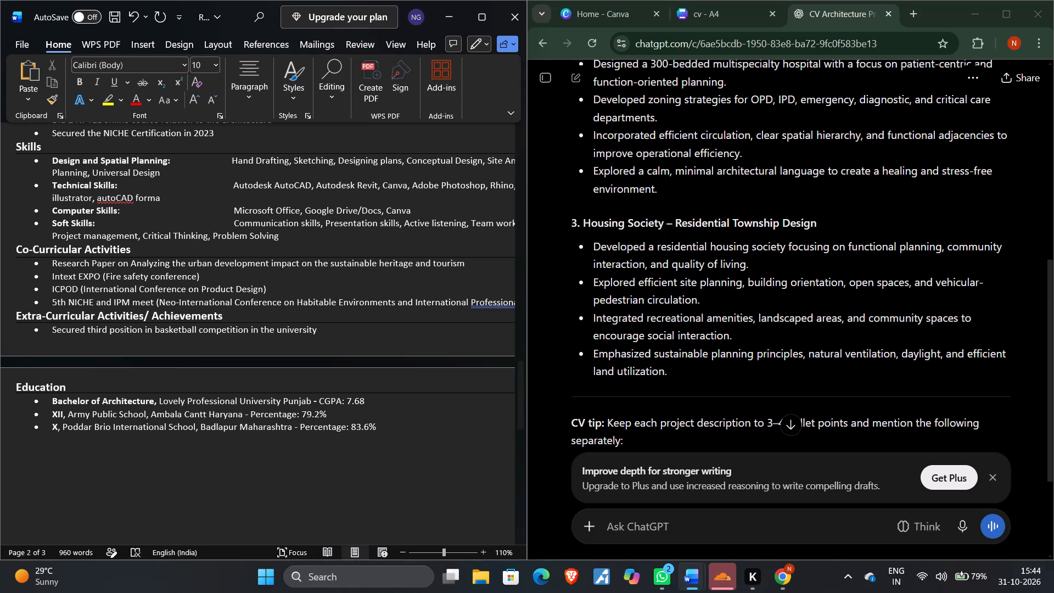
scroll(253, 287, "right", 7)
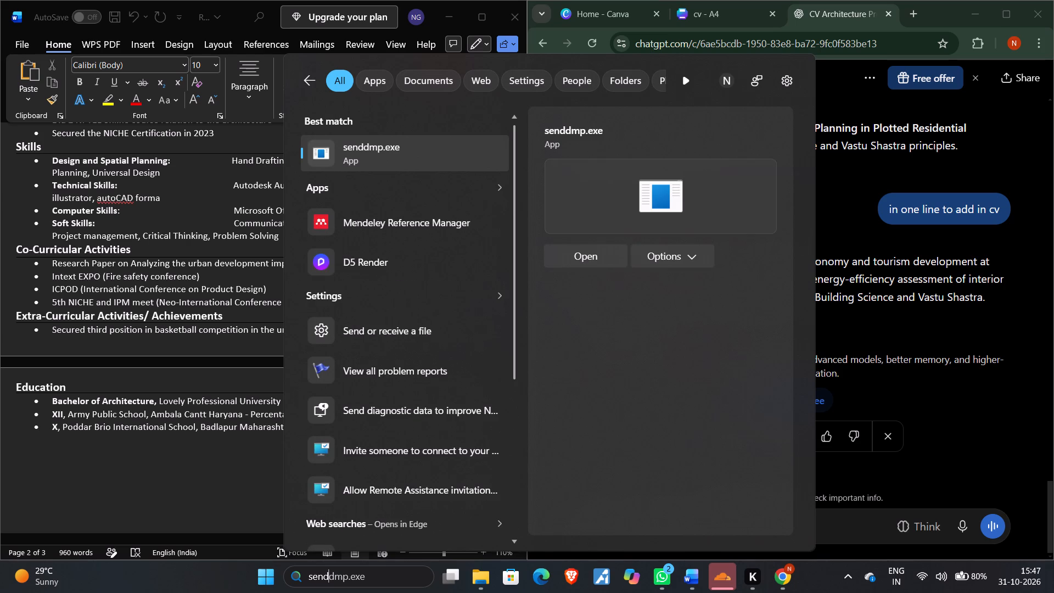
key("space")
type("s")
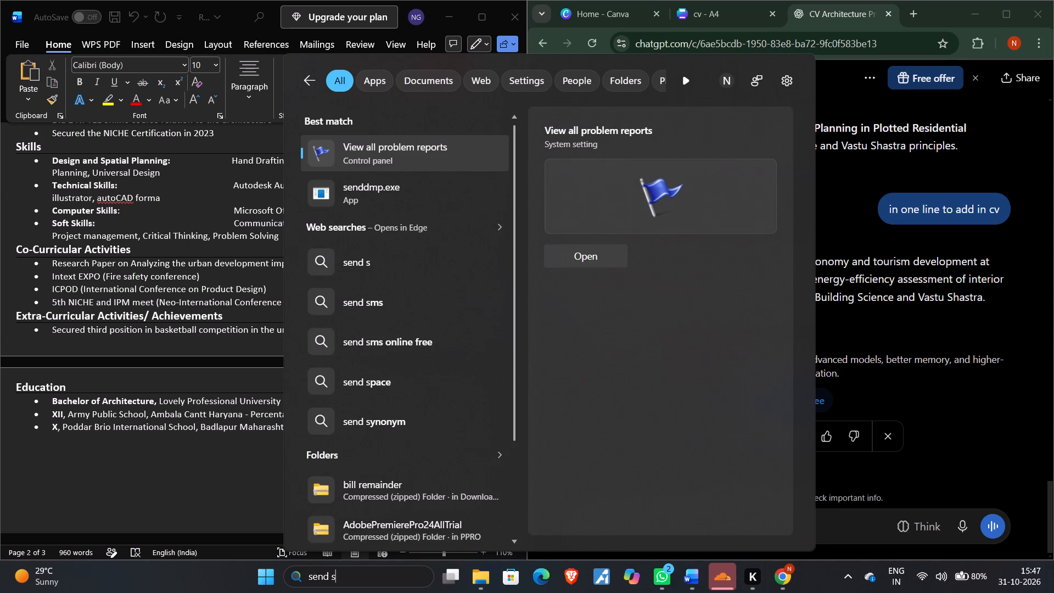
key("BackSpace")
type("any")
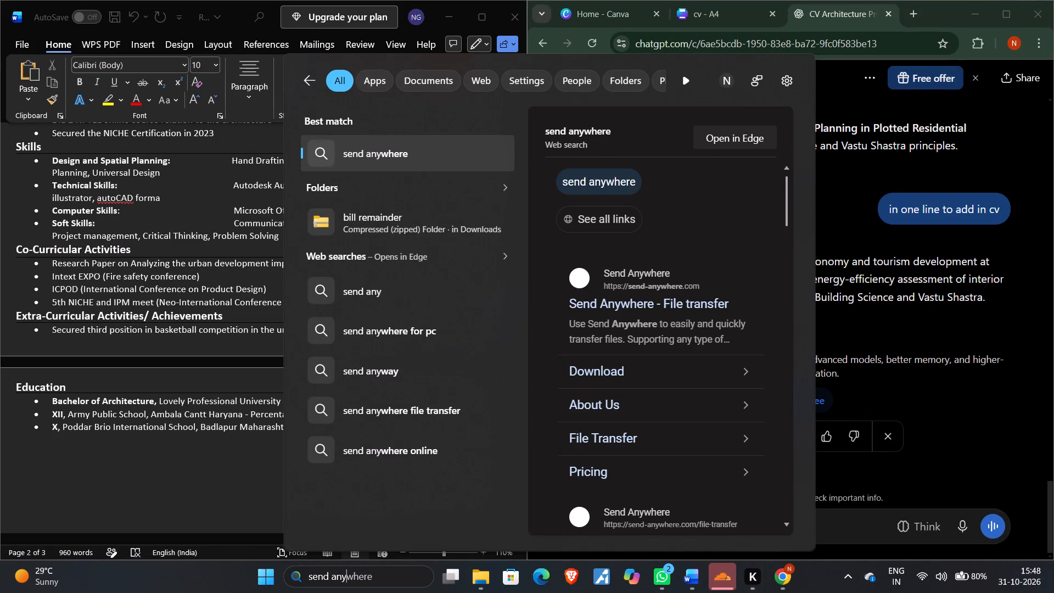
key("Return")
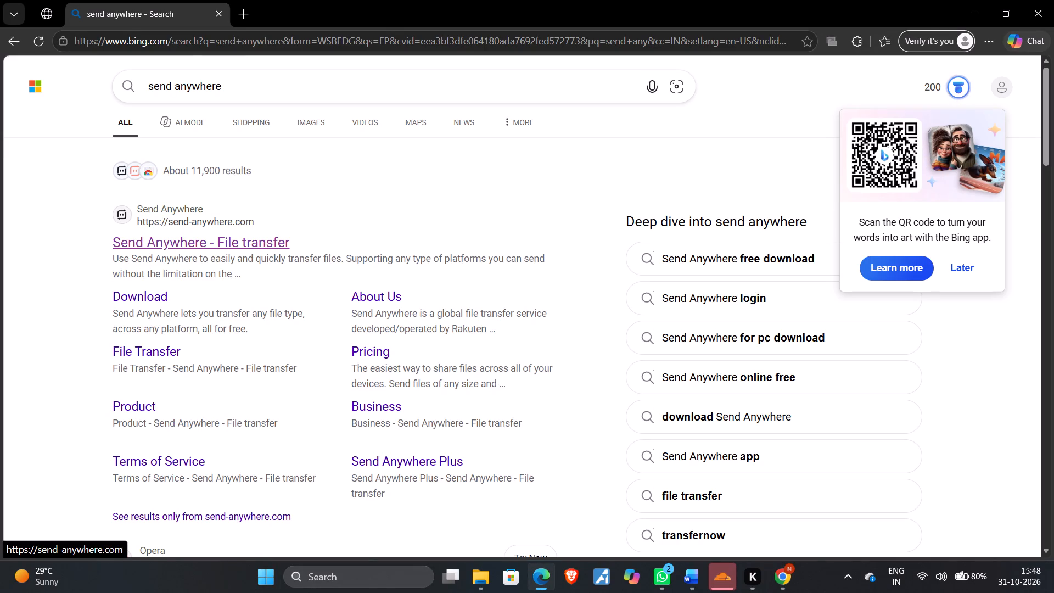
left_click(222, 245)
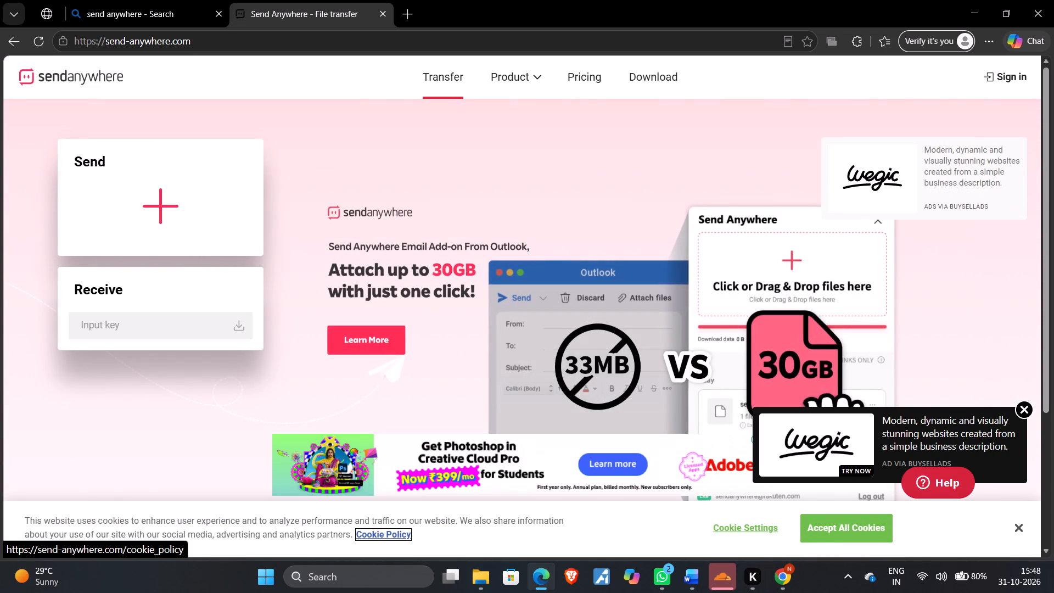
Receive the shared file on Send Anywhere by entering the transfer key, closing the floating ad while waiting for the download.
left_click(176, 328)
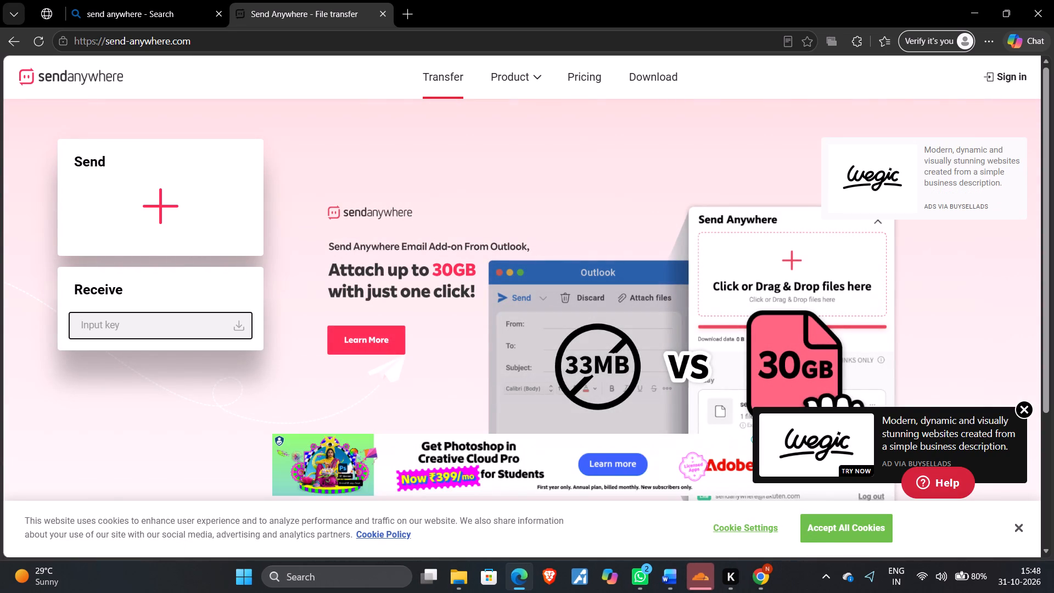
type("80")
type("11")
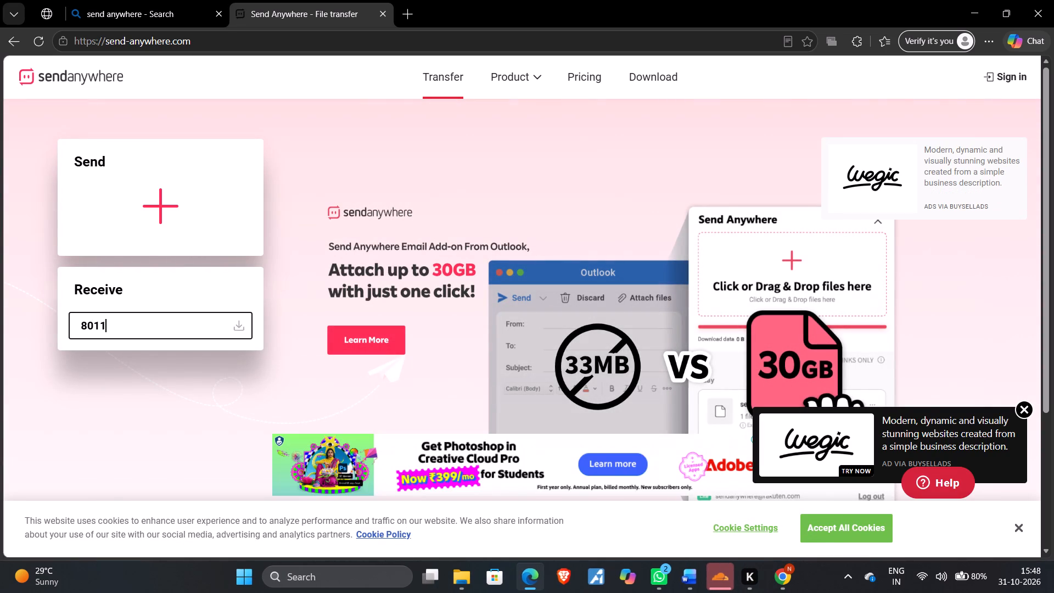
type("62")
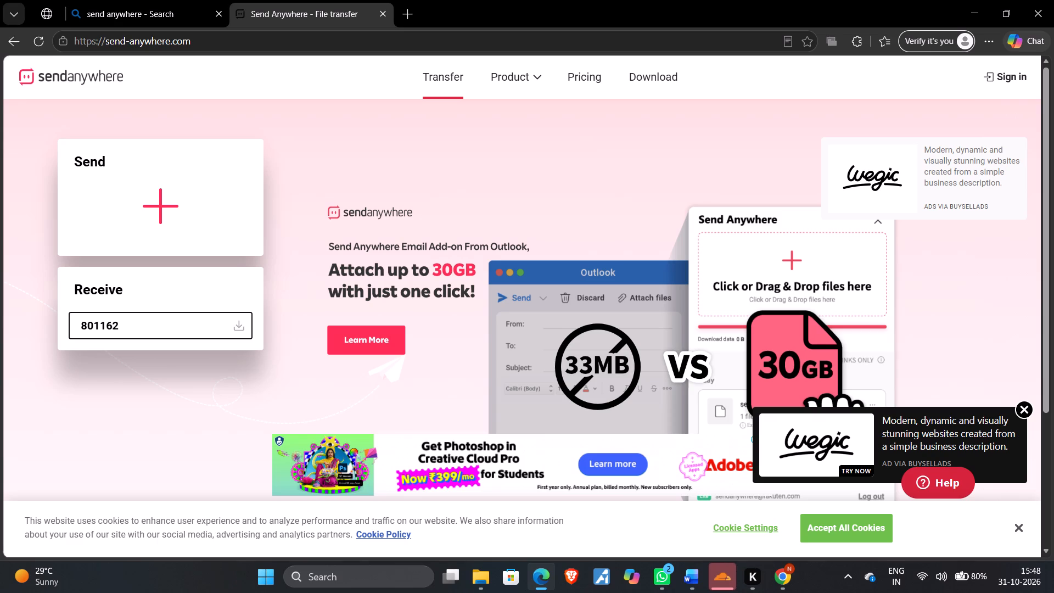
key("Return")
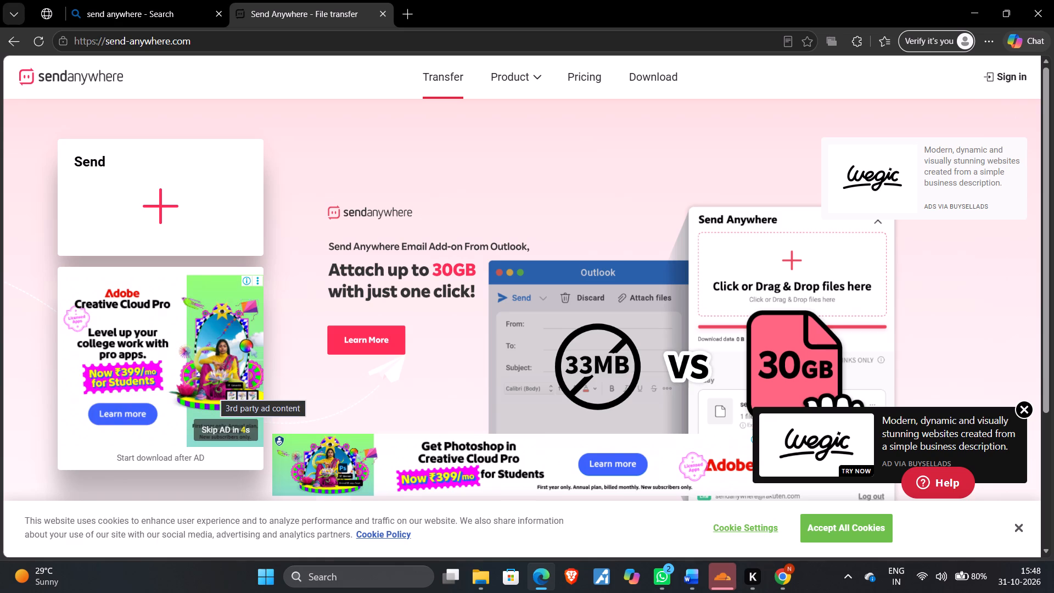
scroll(214, 389, "down", 3)
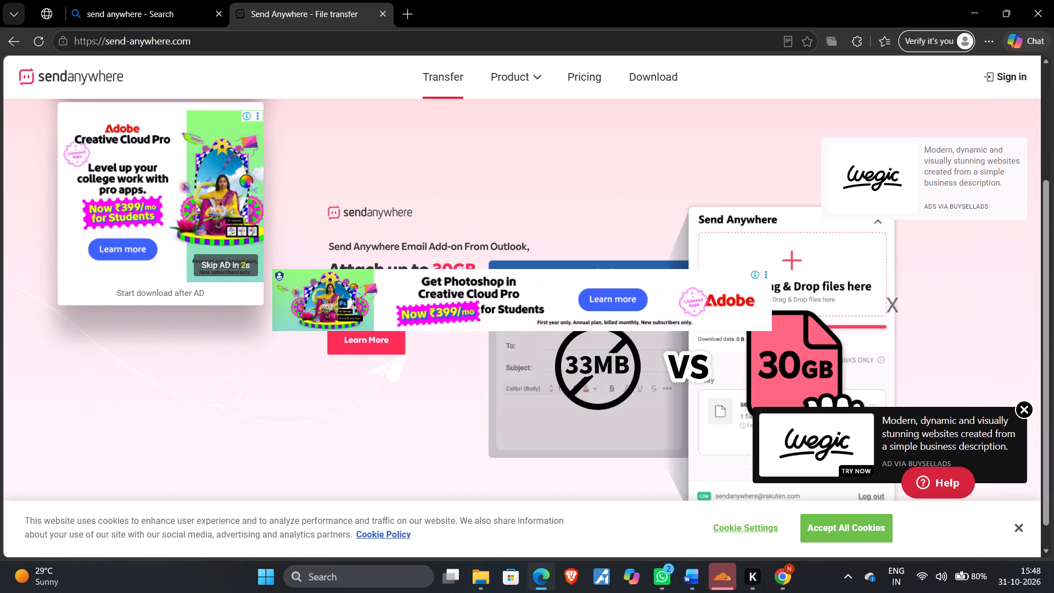
scroll(214, 389, "up", 3)
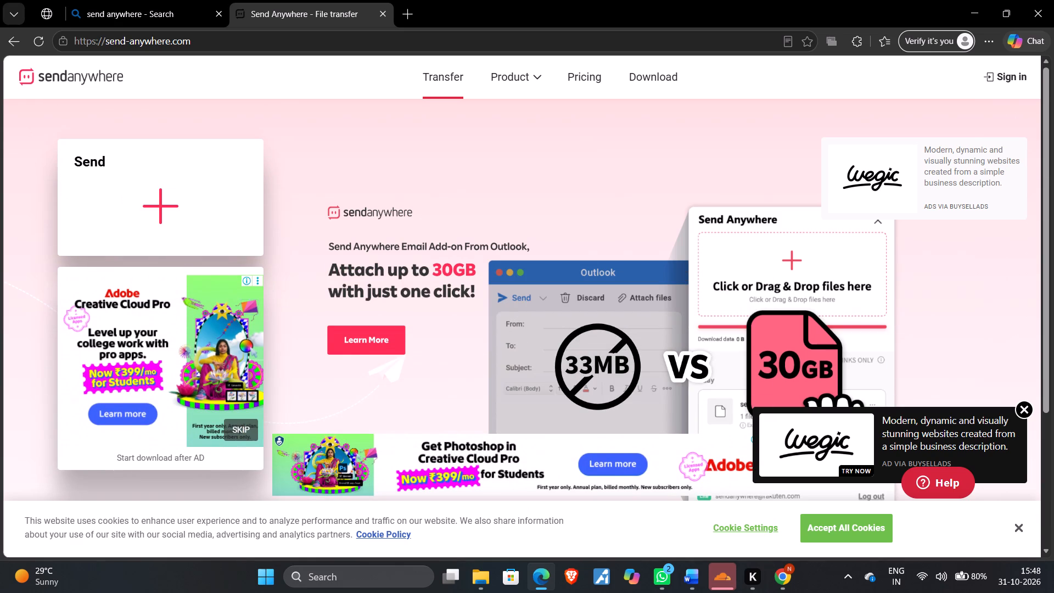
left_click(1030, 409)
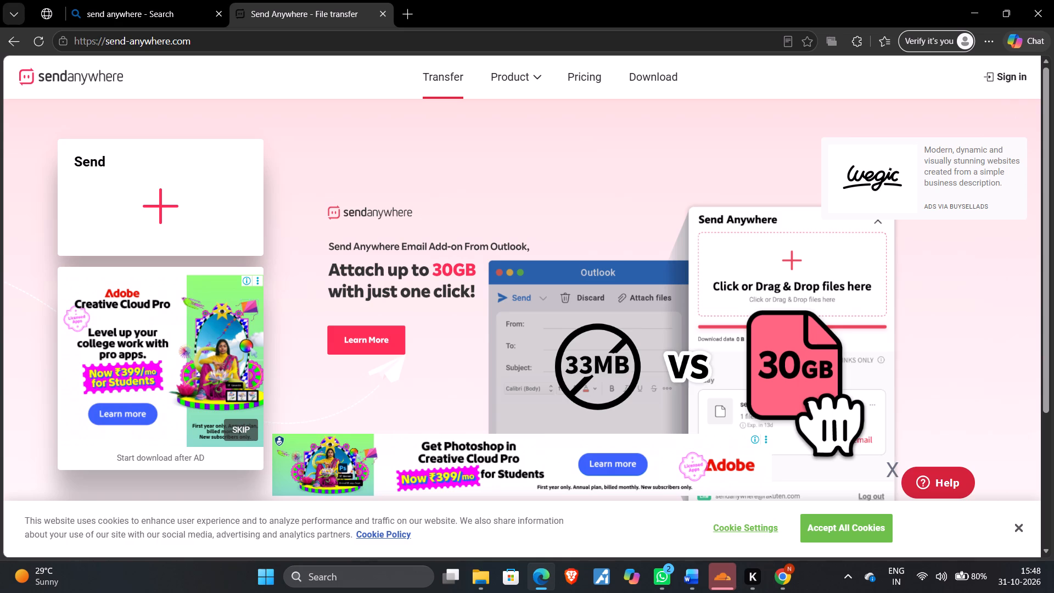
scroll(518, 460, "down", 1)
scroll(276, 340, "down", 4)
scroll(276, 340, "up", 5)
scroll(934, 296, "down", 3)
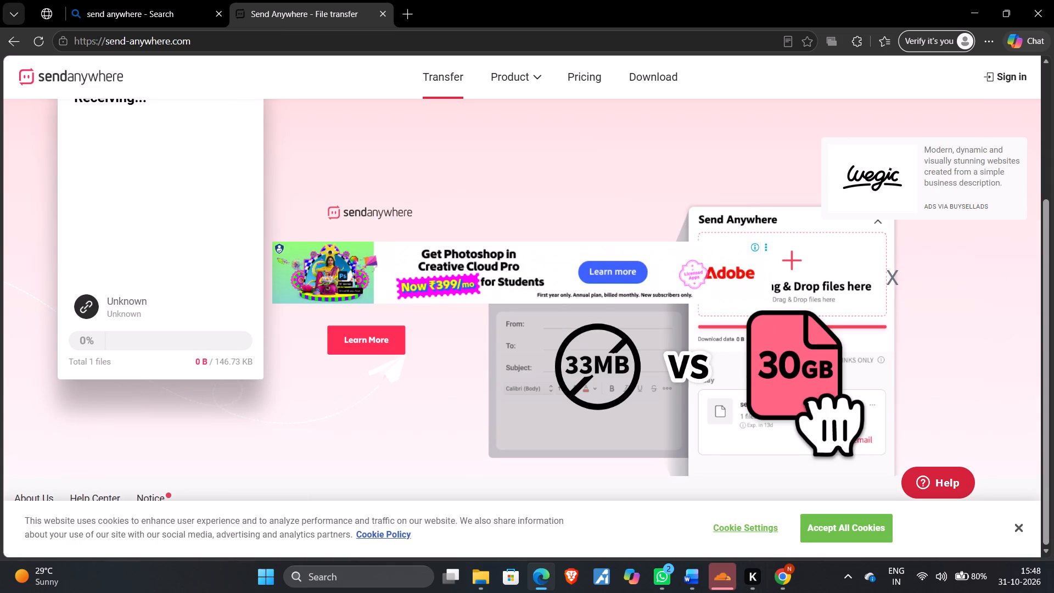
scroll(187, 373, "up", 1)
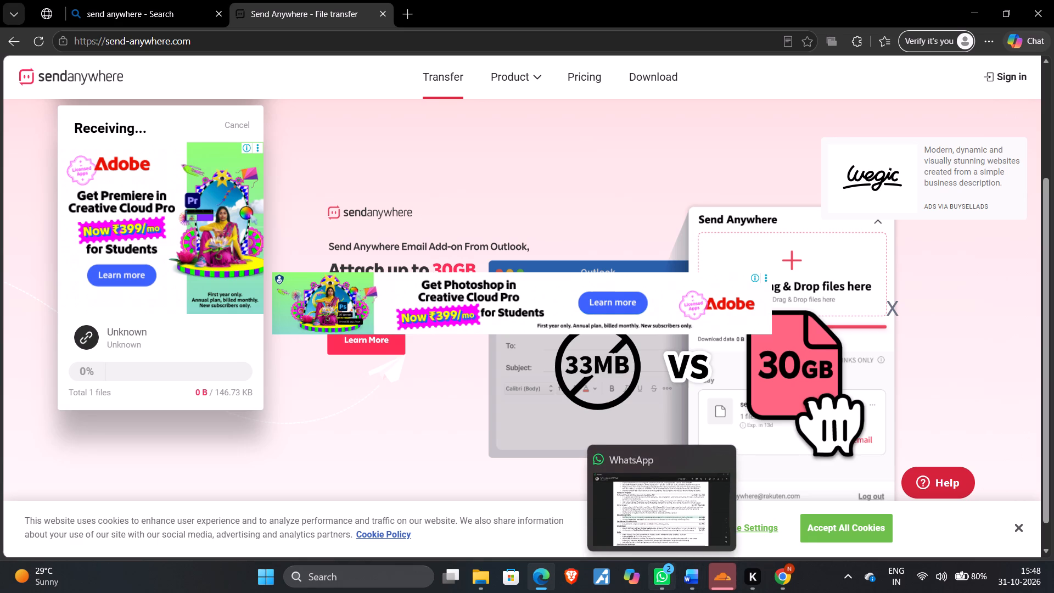
left_click(694, 578)
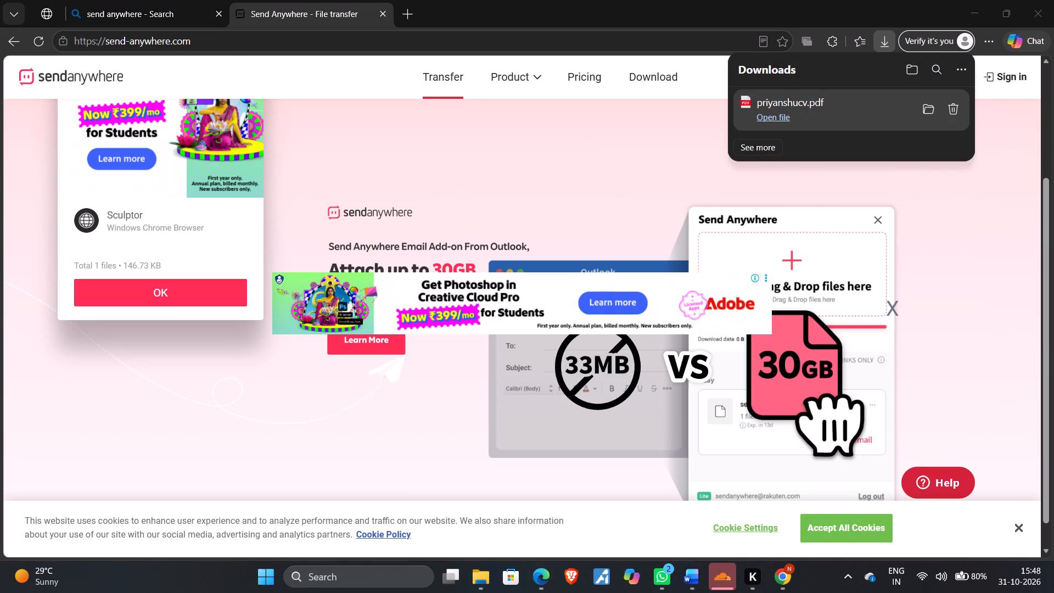
Open the downloaded CV PDF and examine its layout and sections, from skills and projects down to education.
left_click(773, 112)
scroll(570, 379, "down", 1)
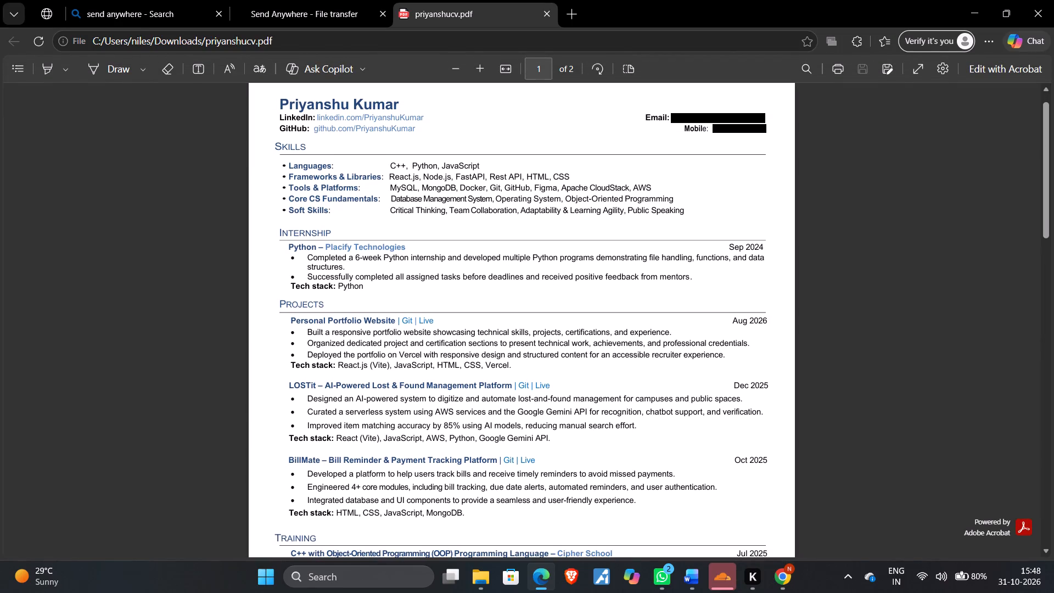
scroll(570, 379, "down", 2)
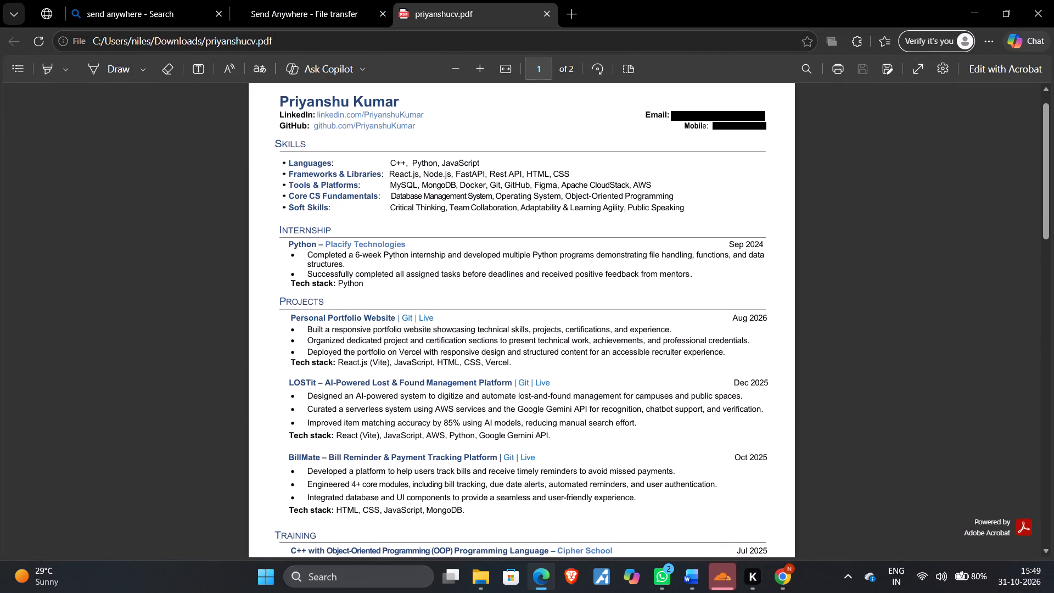
scroll(570, 379, "down", 1)
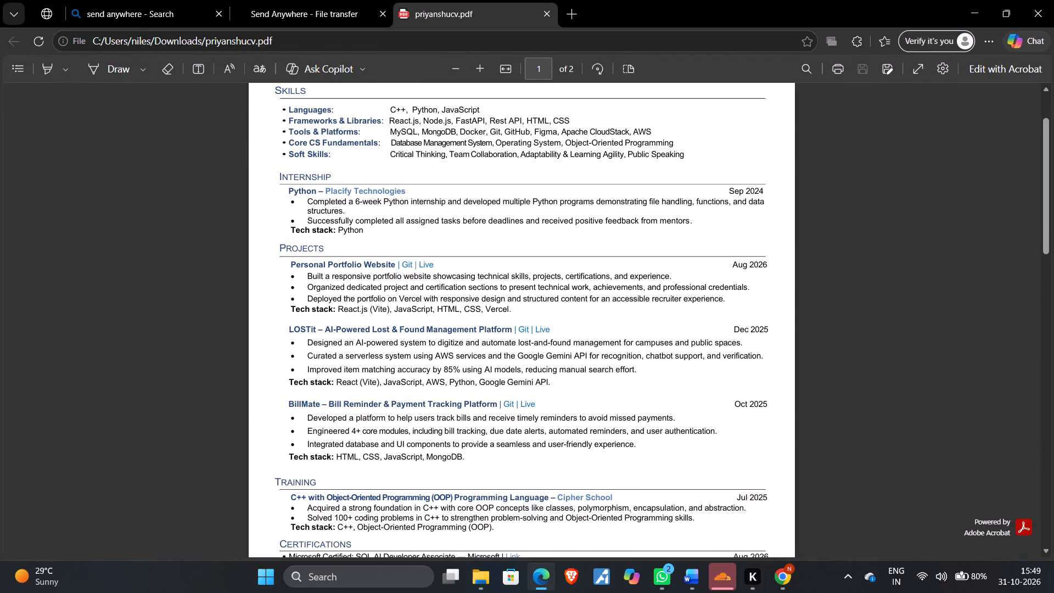
scroll(570, 379, "down", 2)
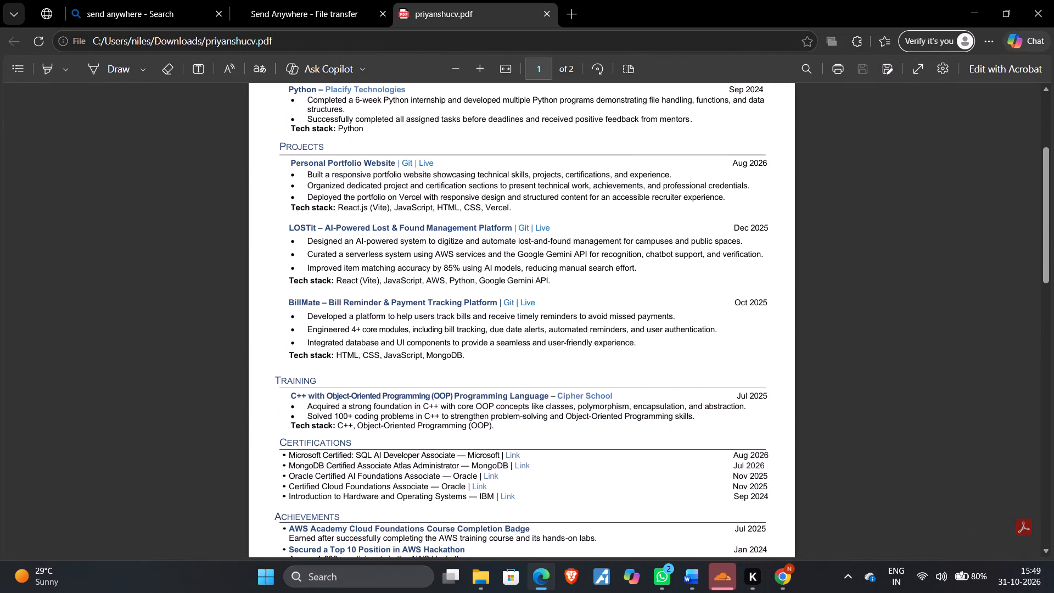
scroll(570, 379, "down", 1)
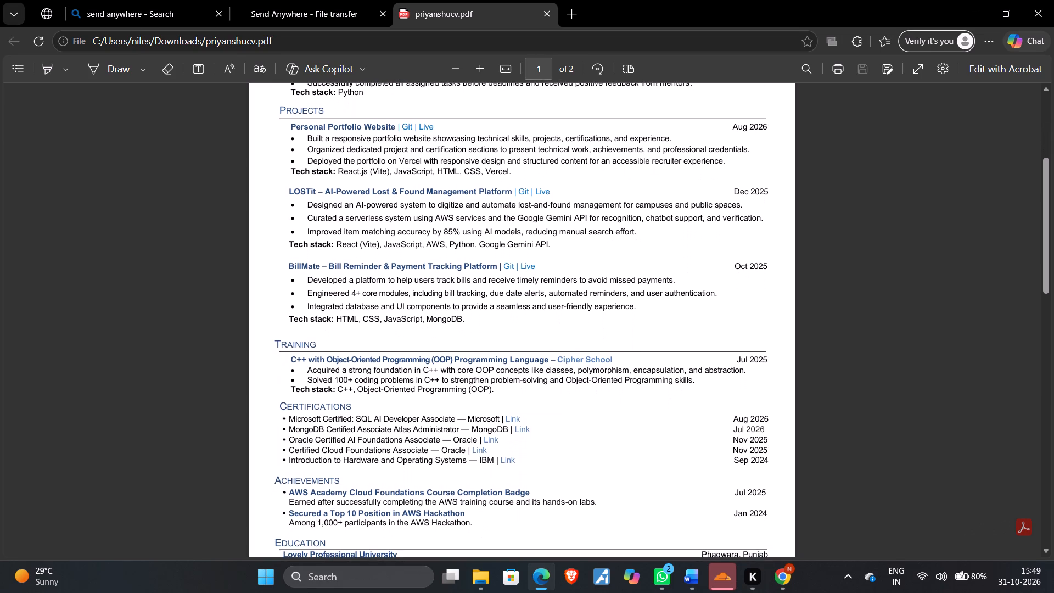
scroll(570, 379, "down", 1)
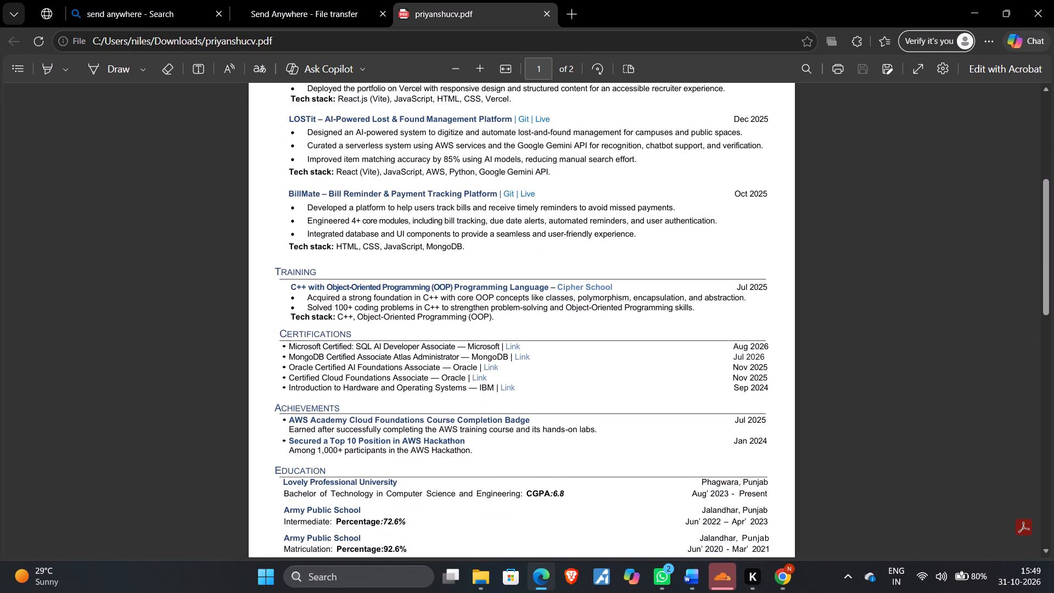
scroll(570, 379, "down", 1)
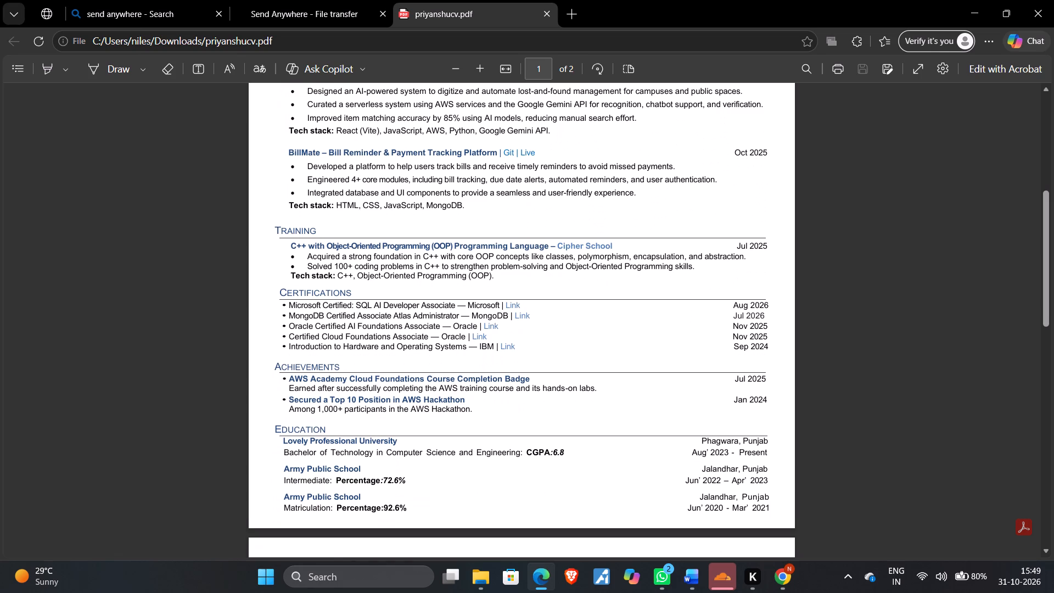
scroll(570, 379, "down", 3)
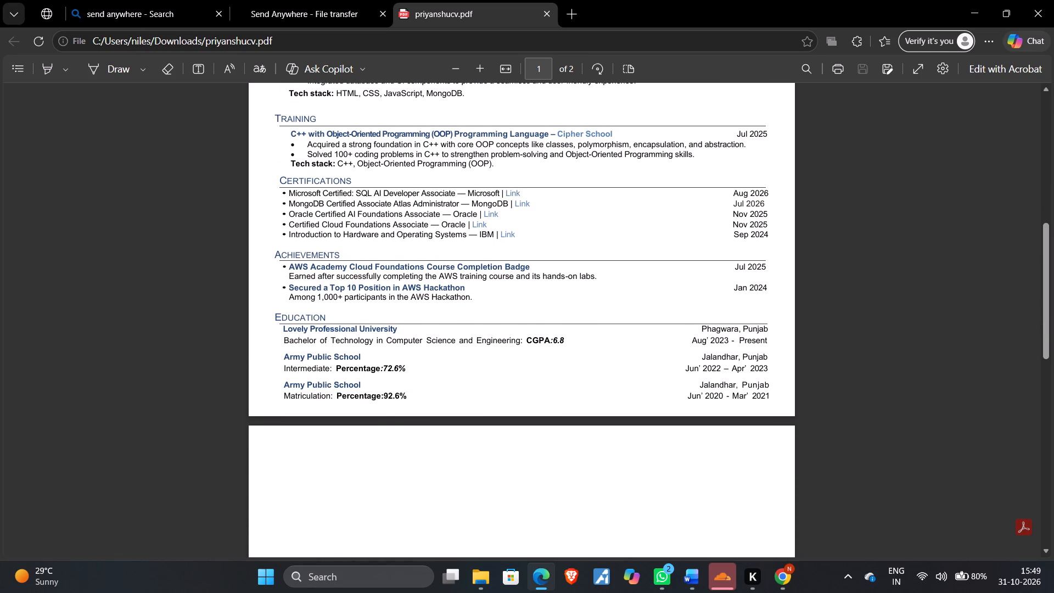
scroll(570, 379, "up", 2)
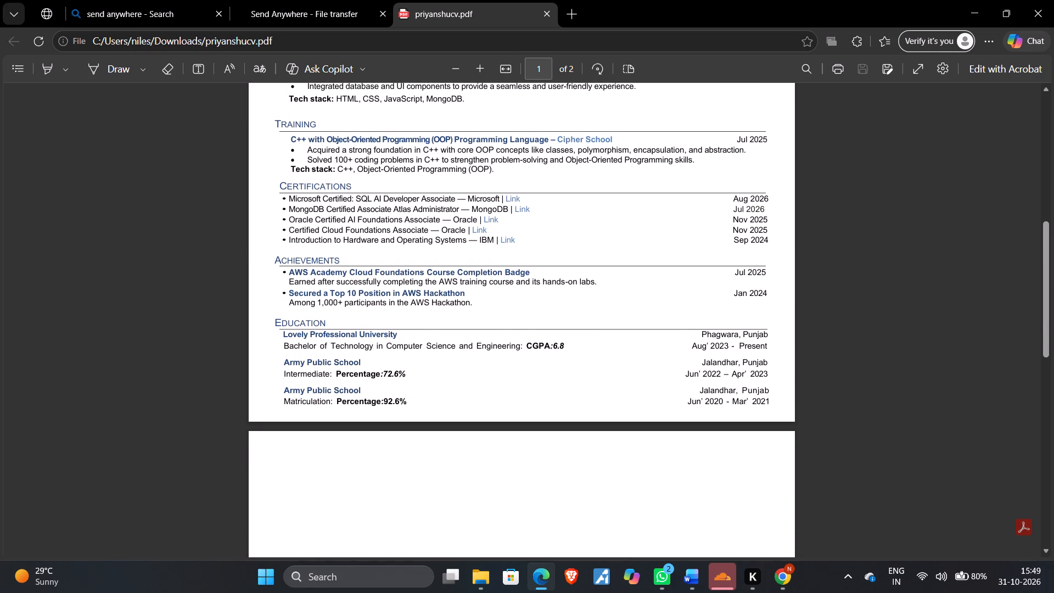
scroll(570, 379, "up", 6)
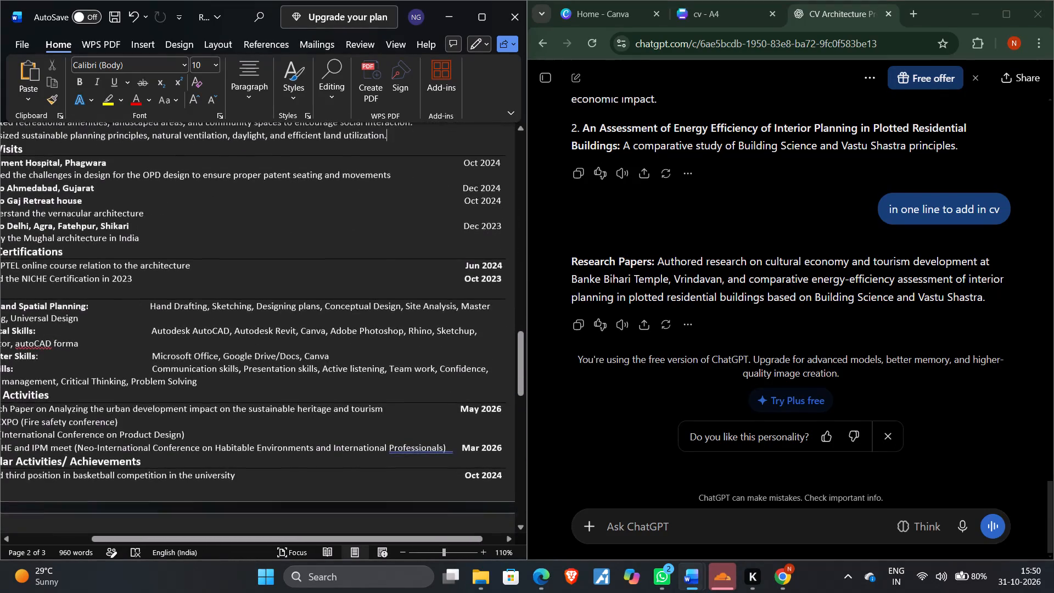
scroll(133, 249, "down", 1)
scroll(220, 305, "right", 1)
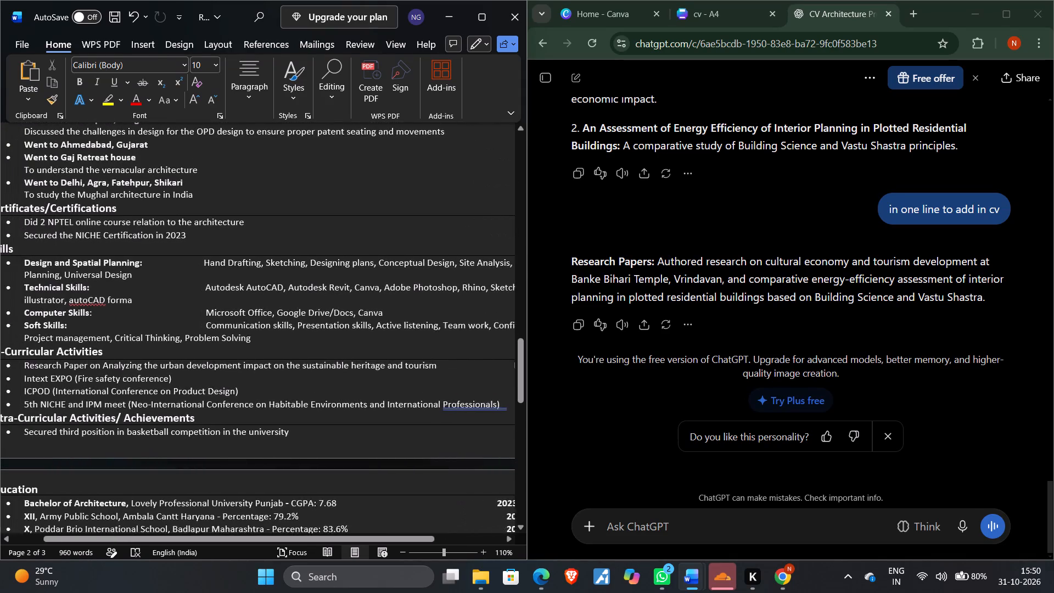
scroll(220, 305, "right", 1)
Add an unbulleted line reading "Tech used: " below the last bullet of the A Housing Society – Residential Township Design project.
scroll(220, 305, "up", 1)
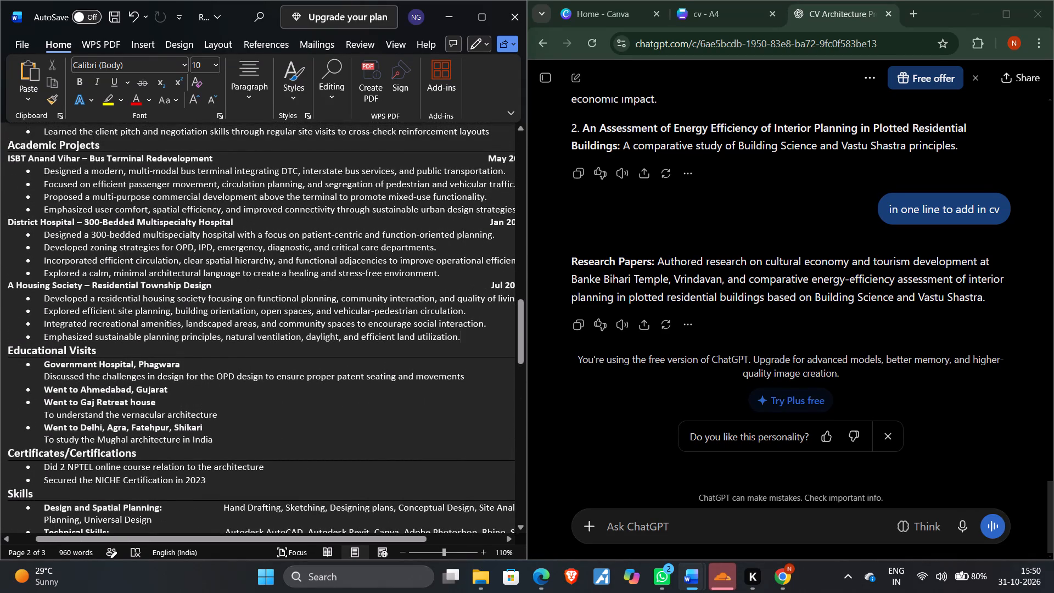
key("Return")
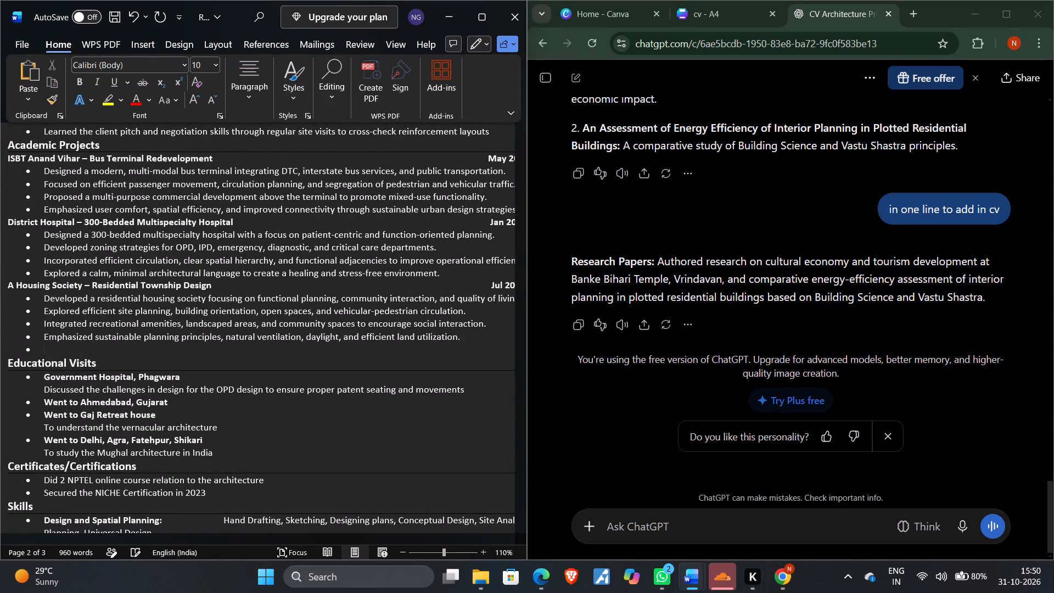
key("BackSpace")
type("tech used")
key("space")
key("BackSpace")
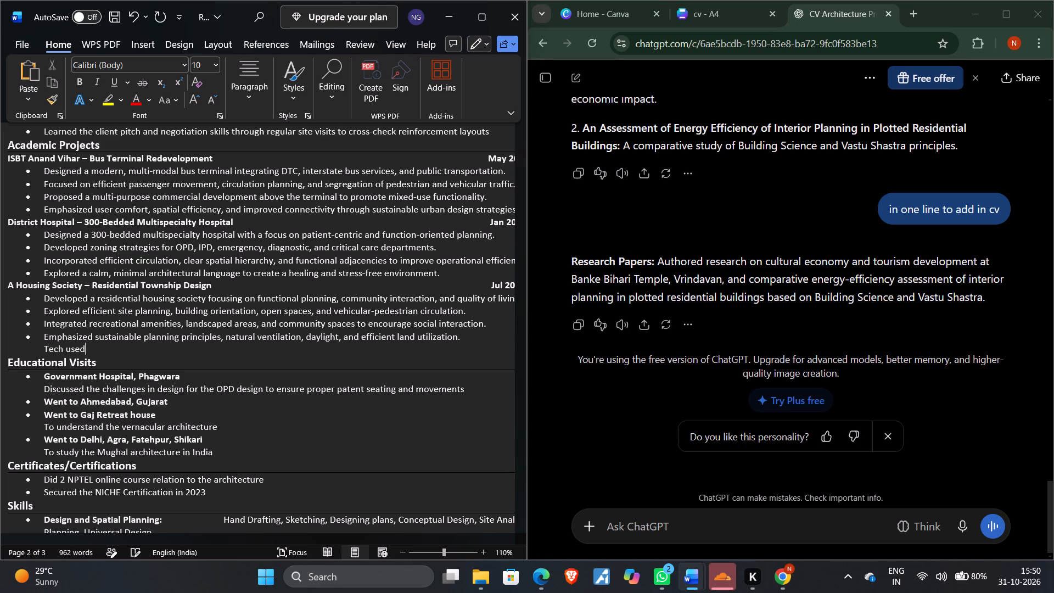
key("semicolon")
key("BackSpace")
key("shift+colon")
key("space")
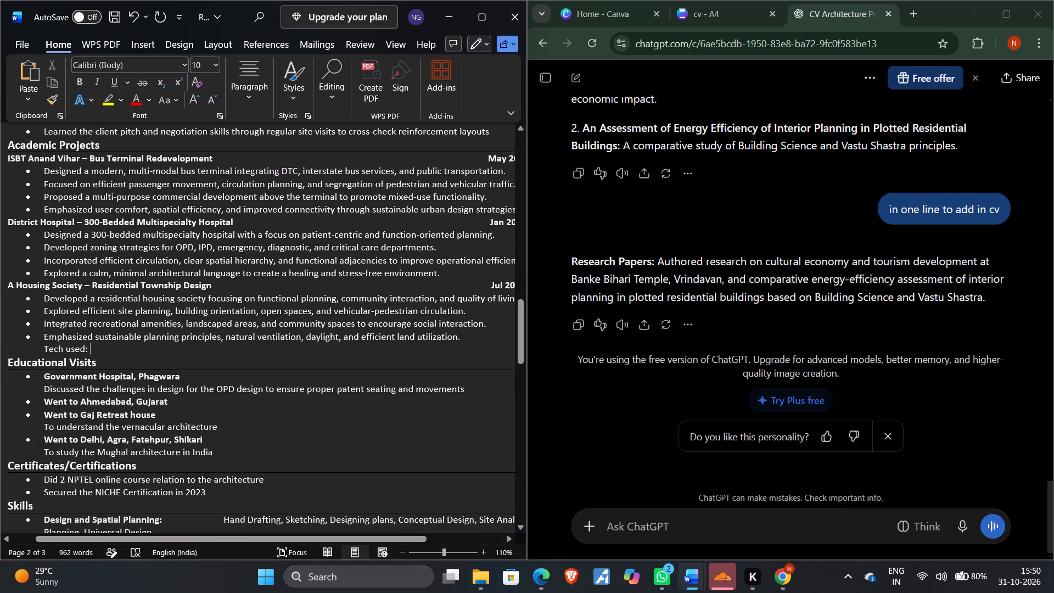
Copy the "Tech used:" label for reuse at the end of the District Hospital project's last bullet.
left_click_drag(88, 351, 42, 349)
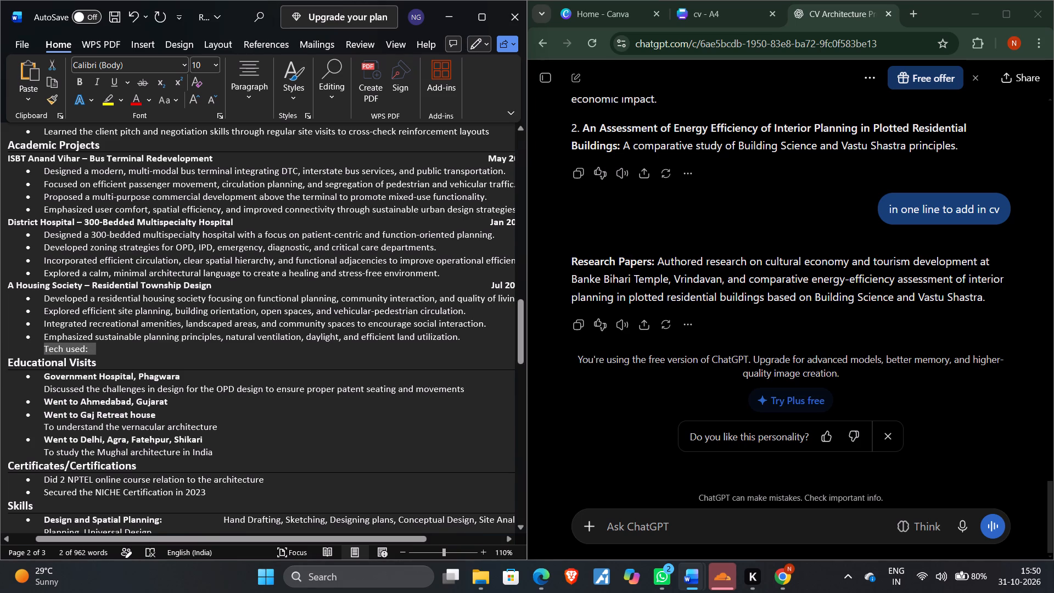
key("ctrl+c")
left_click(452, 276)
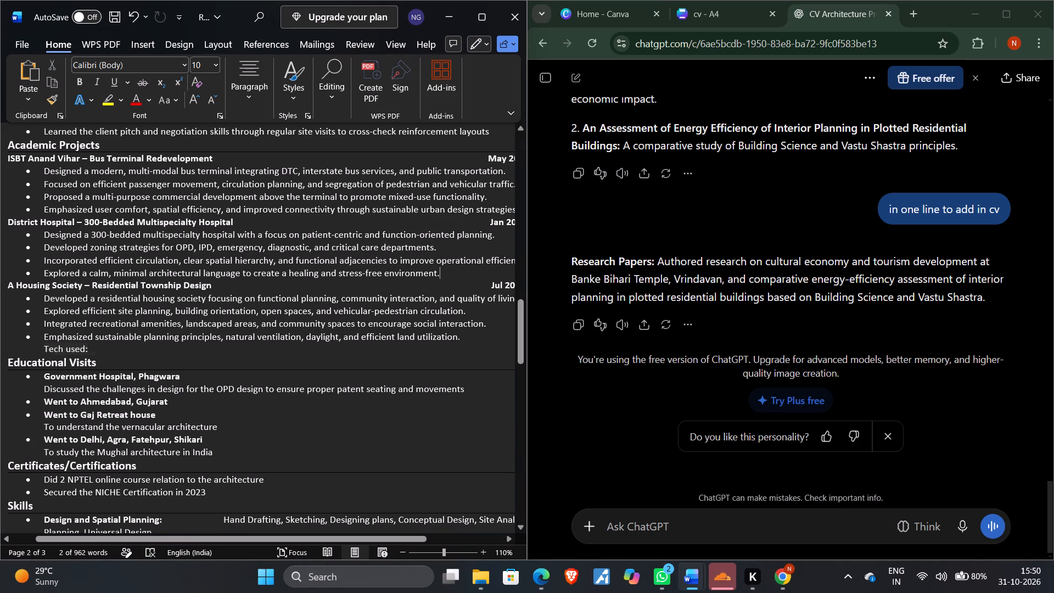
Paste "Tech used:" as an unbulleted line below the District Hospital project's last bullet, leaving no blank line before the next project.
key("Return")
key("ctrl+v")
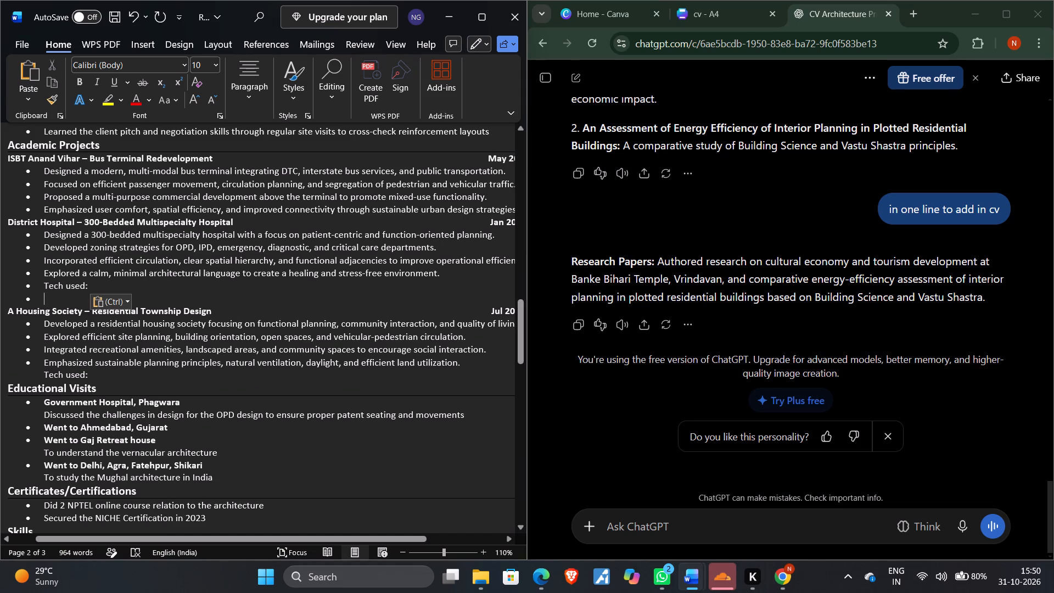
key("BackSpace")
key("Up")
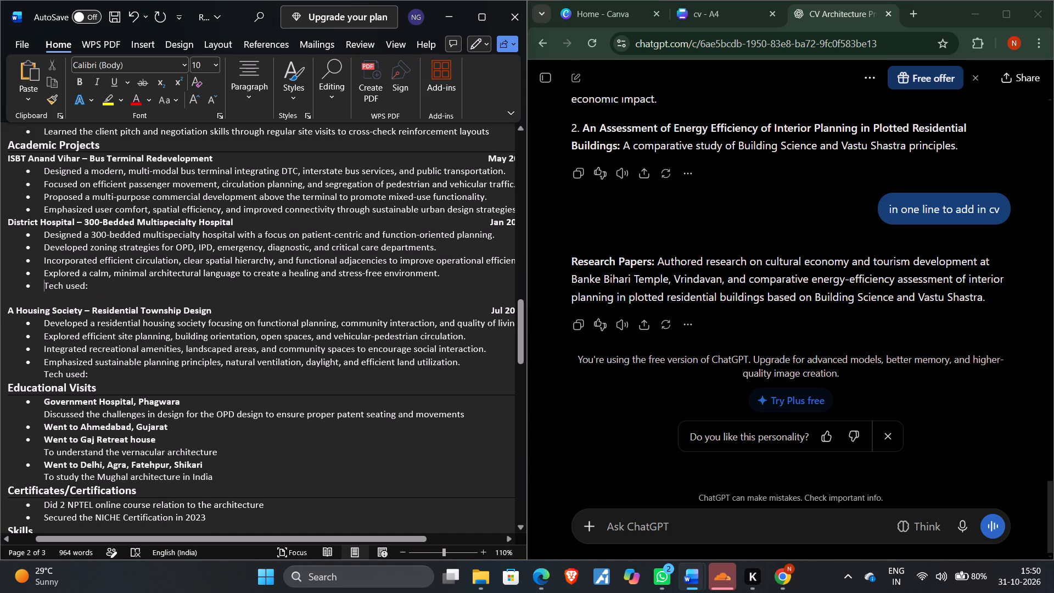
key("BackSpace")
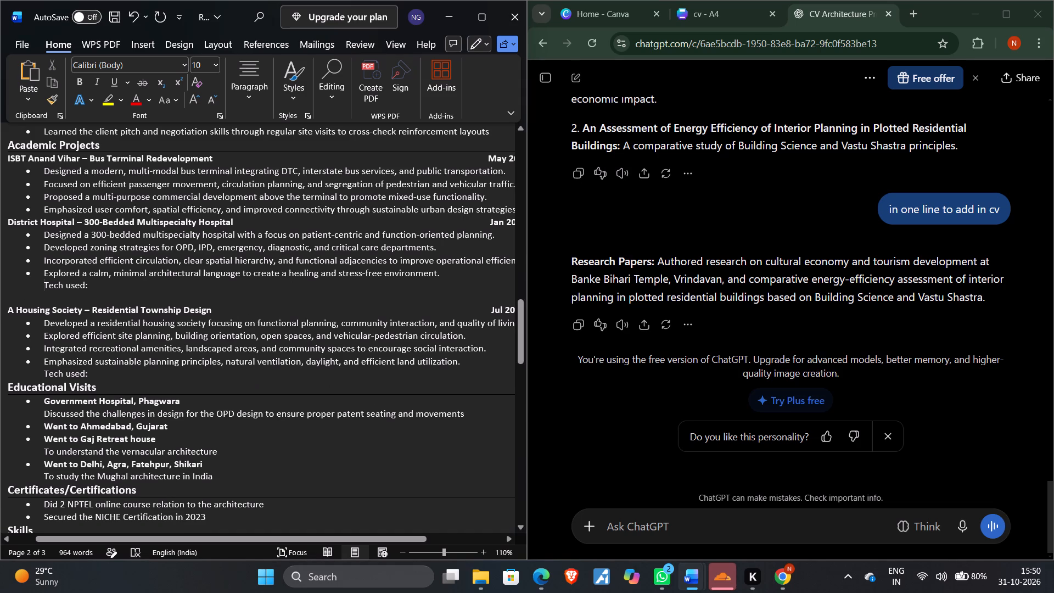
left_click(164, 297)
key("BackSpace")
key("BackSpace")
key("BackSpace")
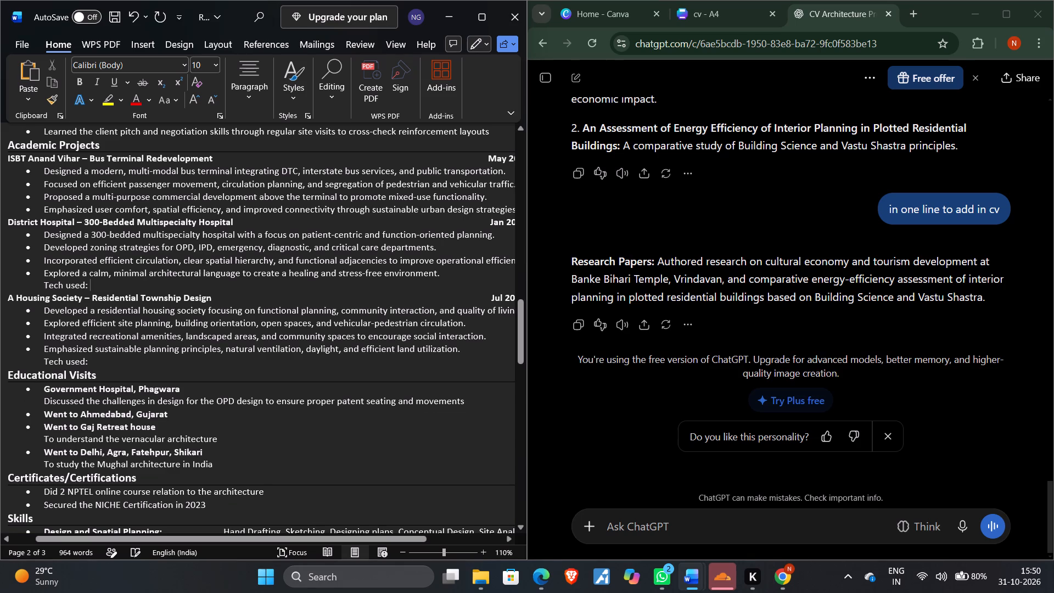